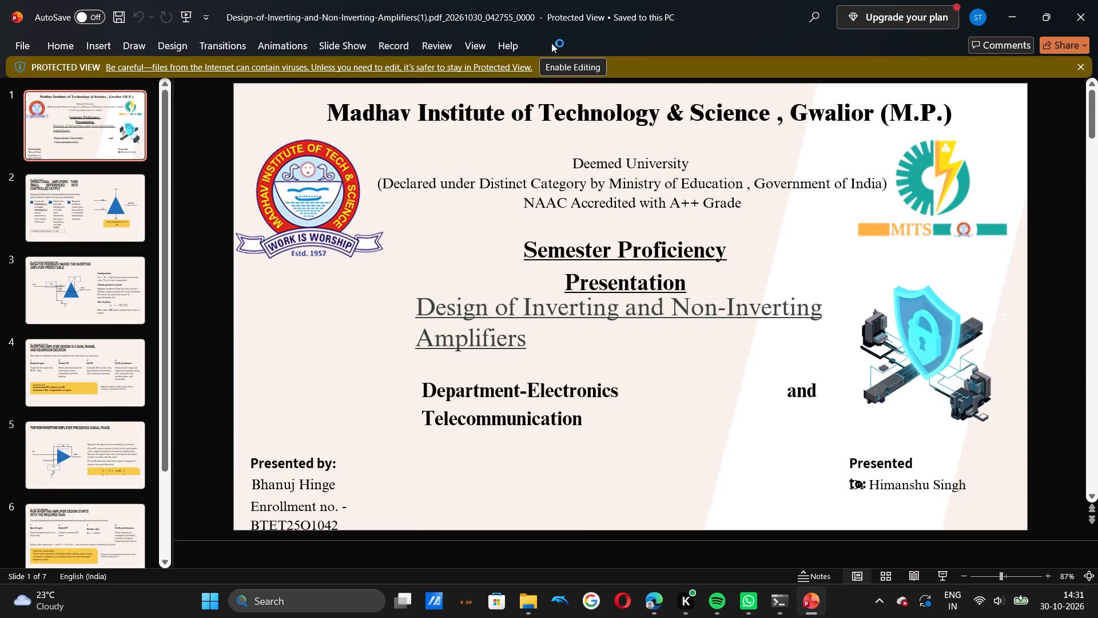
Enable editing for the protected amplifier presentation.
{"action": "left_click", "coordinate": [572, 63]}
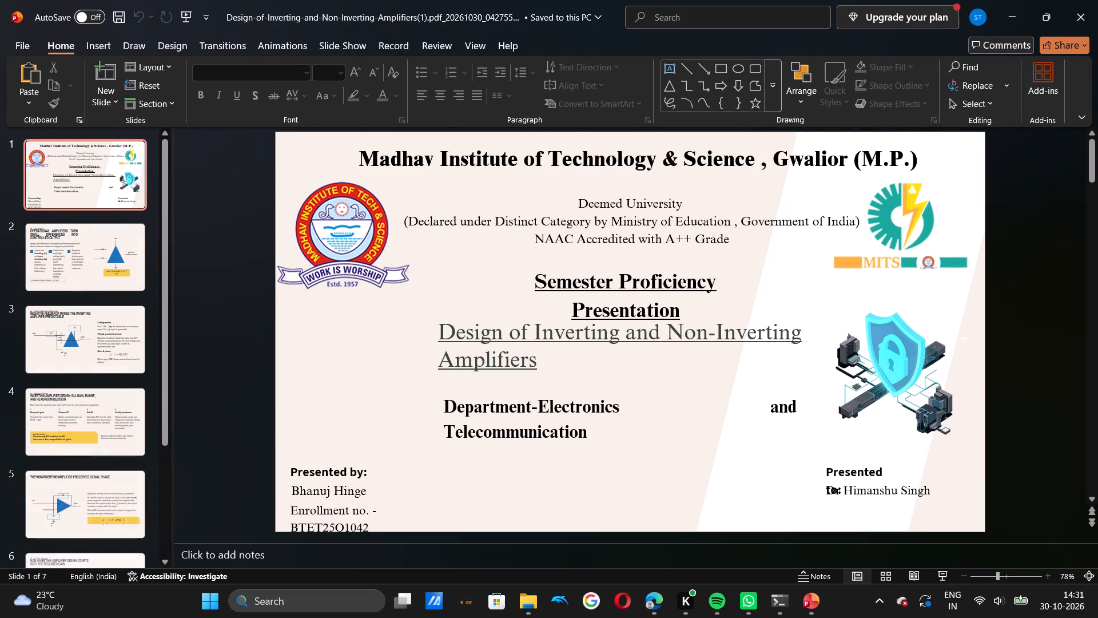
Delete the recipient's name beside the "Presented to:" label on the title slide.
{"action": "left_click_drag", "start_coordinate": [893, 498], "coordinate": [897, 492]}
{"action": "left_click", "coordinate": [897, 492]}
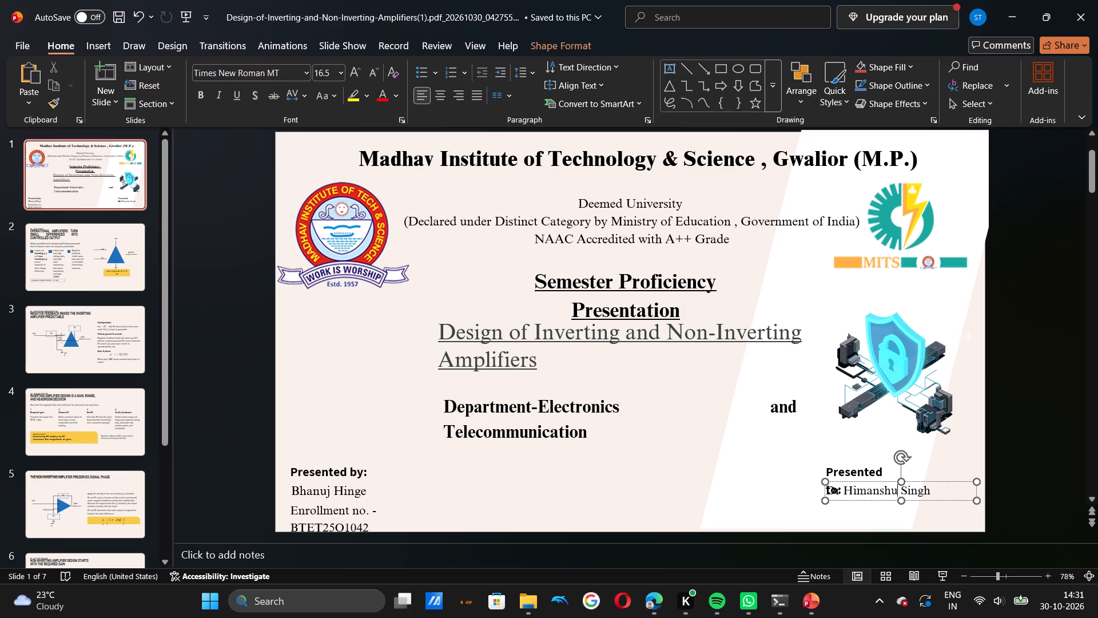
{"action": "key", "text": "Right"}
{"action": "key", "text": "Right"}
{"action": "key", "text": "Right"}
{"action": "key", "text": "Right"}
{"action": "key", "text": "Right"}
{"action": "key", "text": "Right"}
{"action": "key", "text": "BackSpace"}
{"action": "key", "text": "BackSpace"}
{"action": "key", "text": "BackSpace"}
{"action": "key", "text": "BackSpace"}
{"action": "key", "text": "BackSpace"}
{"action": "key", "text": "BackSpace"}
{"action": "key", "text": "BackSpace"}
{"action": "key", "text": "BackSpace"}
{"action": "key", "text": "BackSpace"}
{"action": "key", "text": "BackSpace"}
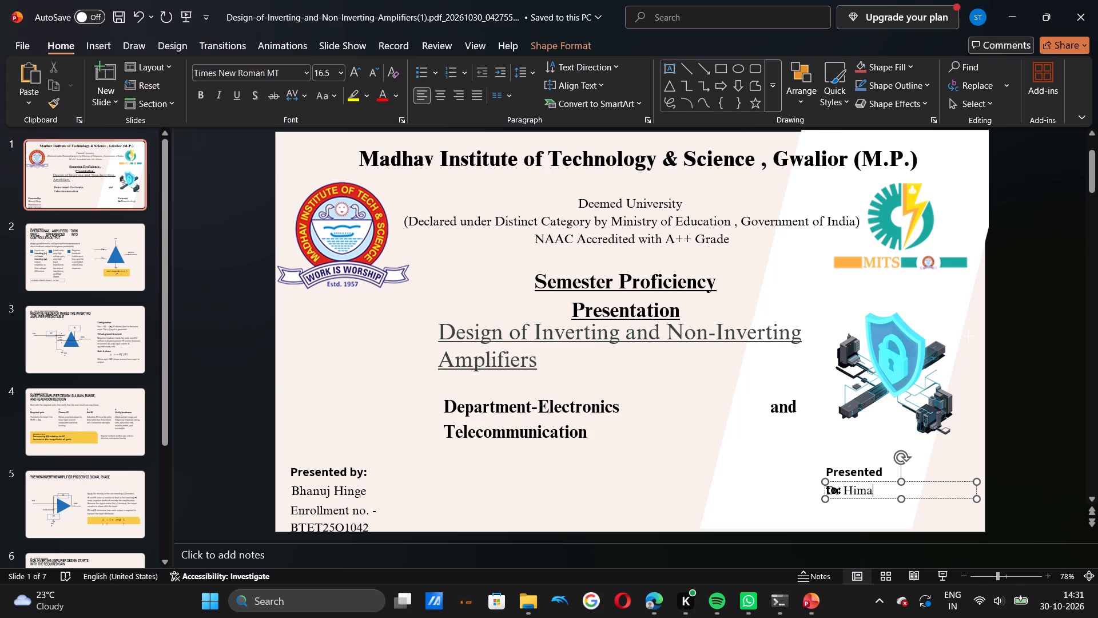
{"action": "key", "text": "BackSpace"}
{"action": "key", "text": "BackSpace"}
{"action": "key", "text": "BackSpace"}
{"action": "key", "text": "BackSpace"}
{"action": "key", "text": "BackSpace"}
{"action": "key", "text": "BackSpace"}
{"action": "key", "text": "BackSpace"}
Add six leading spaces on the emptied "Presented to:" name line to clear the label.
{"action": "key", "text": "space"}
{"action": "key", "text": "space"}
{"action": "key", "text": "space"}
{"action": "key", "text": "space"}
{"action": "key", "text": "space"}
{"action": "key", "text": "space"}
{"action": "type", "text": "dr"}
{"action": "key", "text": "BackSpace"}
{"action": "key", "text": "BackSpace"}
Enter the new recipient's full name with the title "Dr." on the "Presented to:" name line of the title slide.
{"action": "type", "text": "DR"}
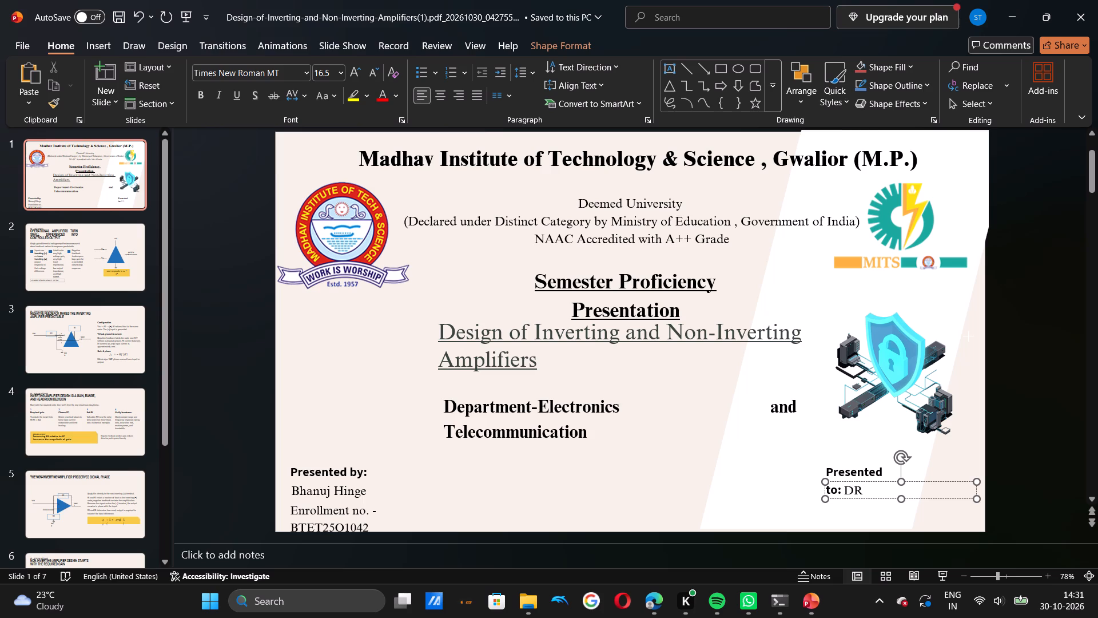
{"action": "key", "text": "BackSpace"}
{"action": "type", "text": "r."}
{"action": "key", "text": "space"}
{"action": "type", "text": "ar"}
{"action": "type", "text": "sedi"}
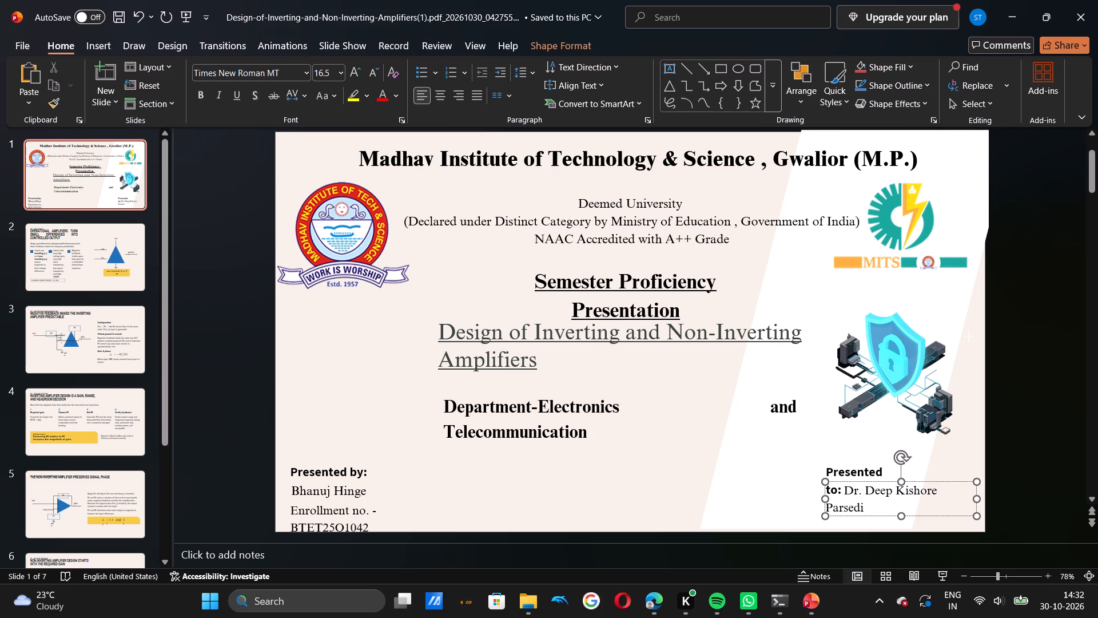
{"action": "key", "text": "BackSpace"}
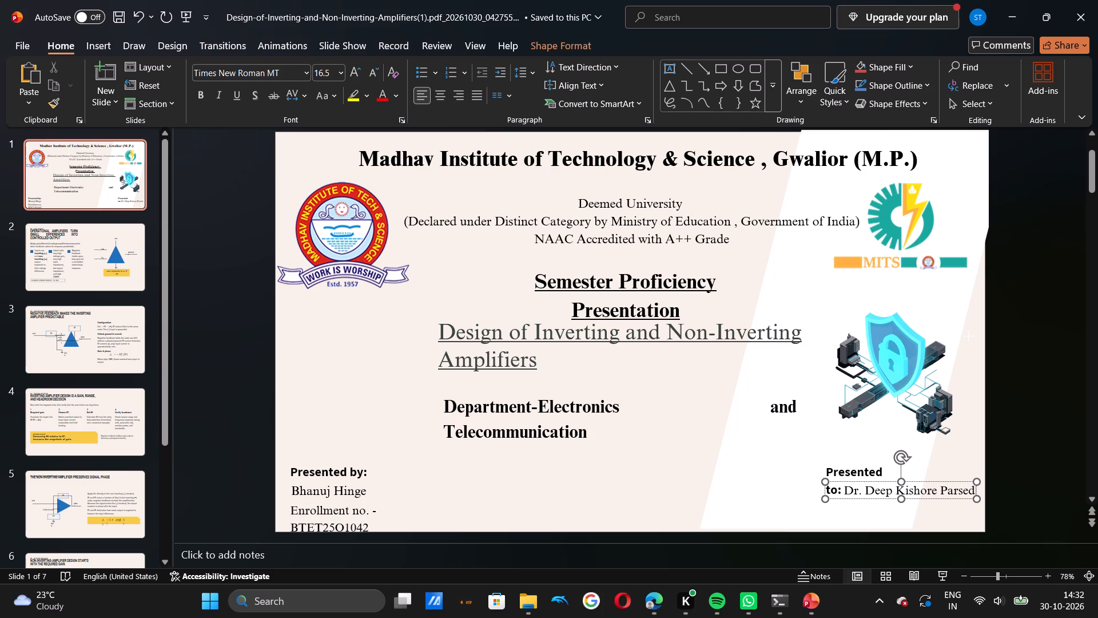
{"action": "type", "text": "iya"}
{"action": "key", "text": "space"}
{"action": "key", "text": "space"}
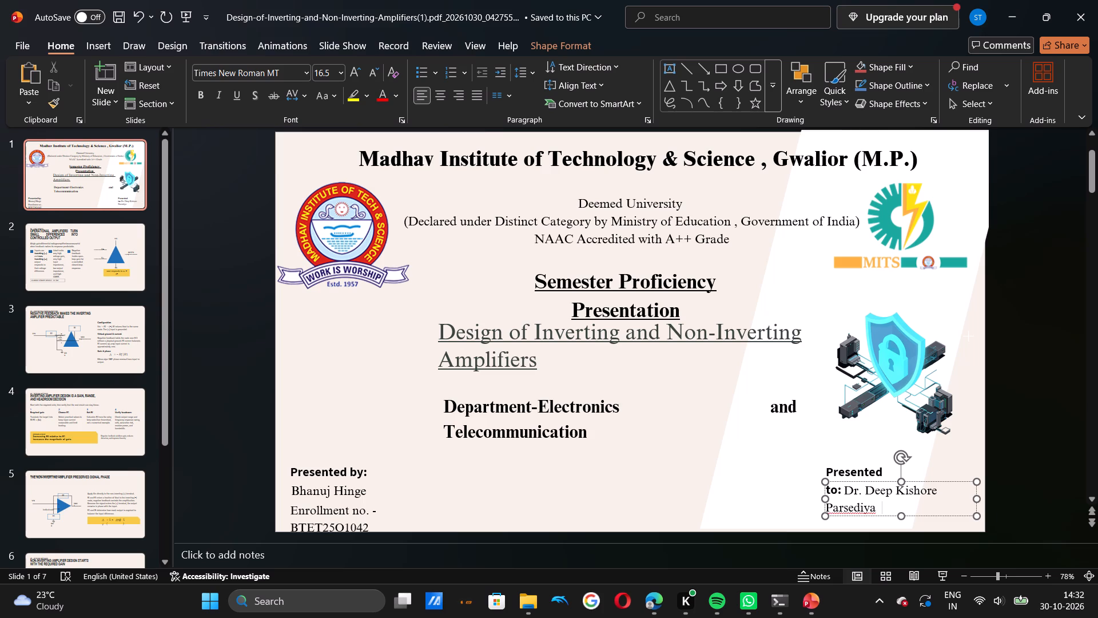
Shift the recipient's name text box slightly toward the slide's right edge, clear of the "Presented to:" label.
{"action": "left_click_drag", "start_coordinate": [882, 481], "coordinate": [862, 482]}
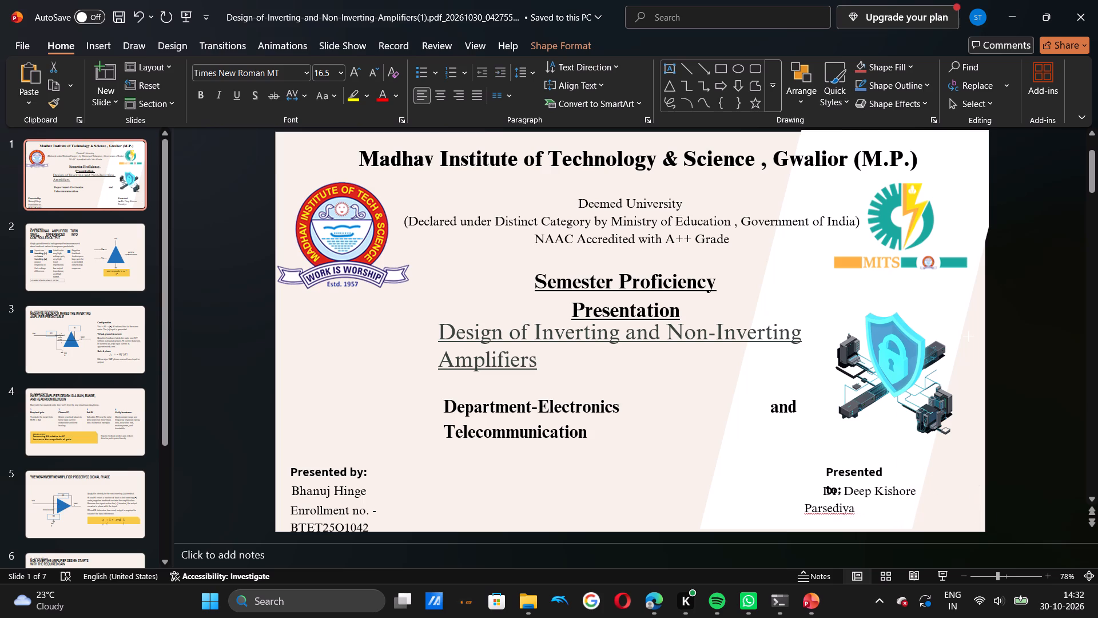
{"action": "left_click_drag", "start_coordinate": [862, 482], "coordinate": [888, 482]}
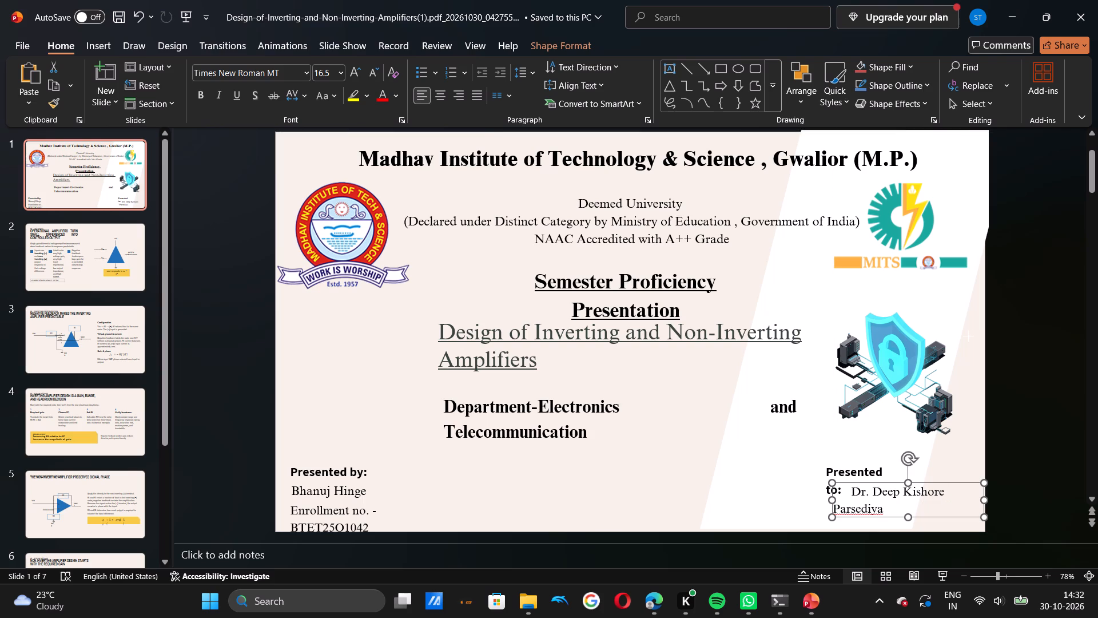
Move the "Presented to:" label slightly up and to the left of the recipient's name so the two do not overlap.
{"action": "left_click", "coordinate": [840, 469]}
{"action": "left_click_drag", "start_coordinate": [837, 464], "coordinate": [802, 458]}
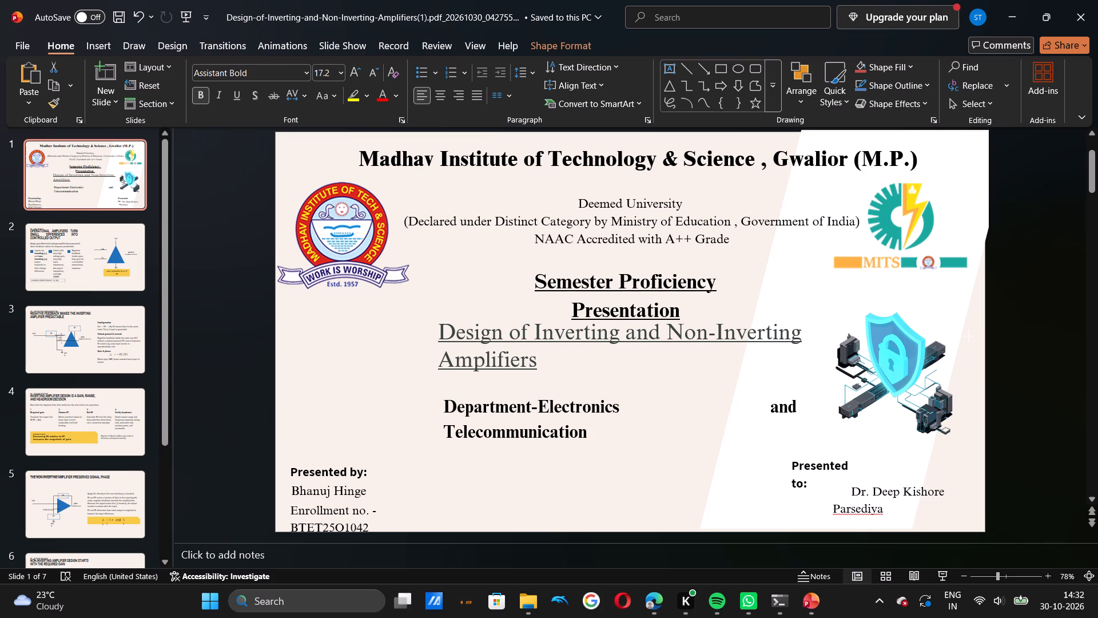
{"action": "left_click_drag", "start_coordinate": [802, 458], "coordinate": [810, 459]}
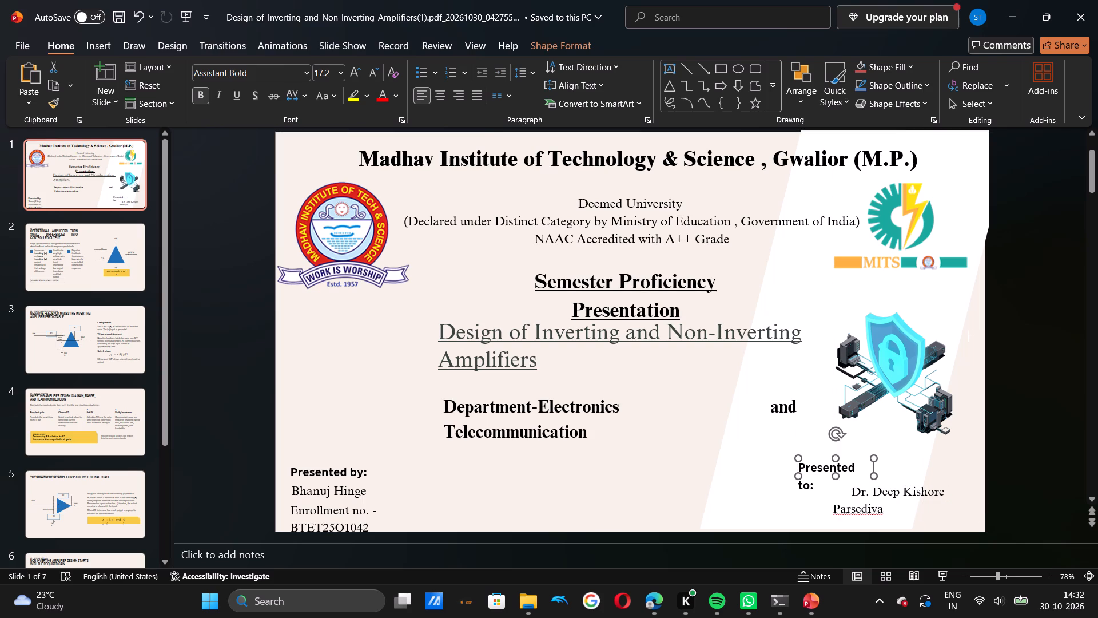
Move the recipient's name box beside the "to:" label and widen it so the name fits on one line.
{"action": "double_click", "coordinate": [858, 490]}
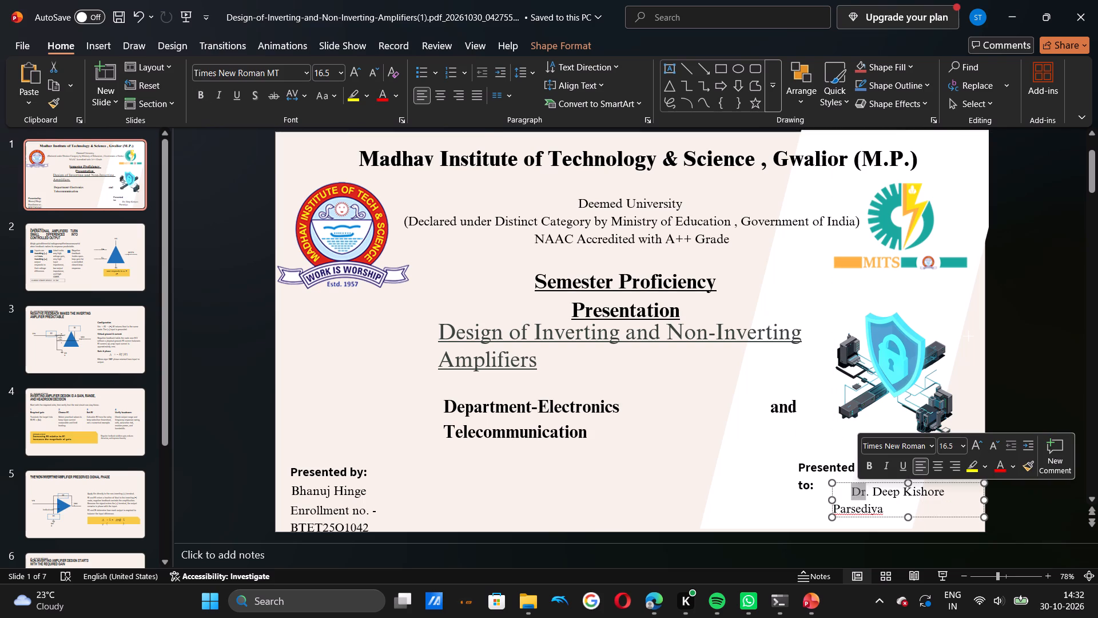
{"action": "left_click_drag", "start_coordinate": [855, 484], "coordinate": [824, 480]}
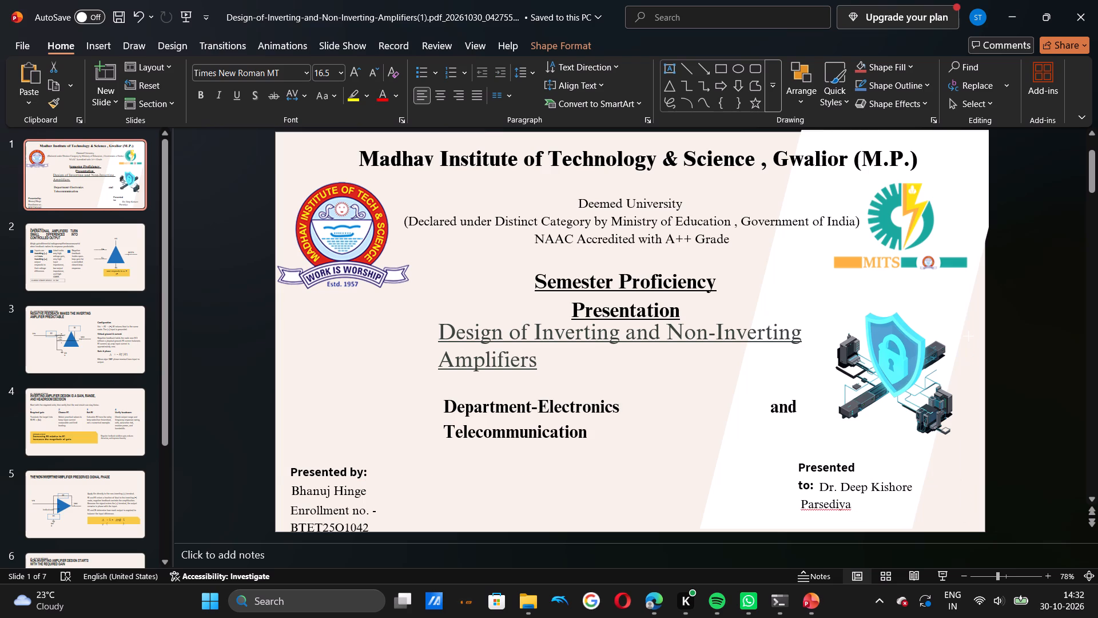
{"action": "left_click_drag", "start_coordinate": [824, 480], "coordinate": [823, 478]}
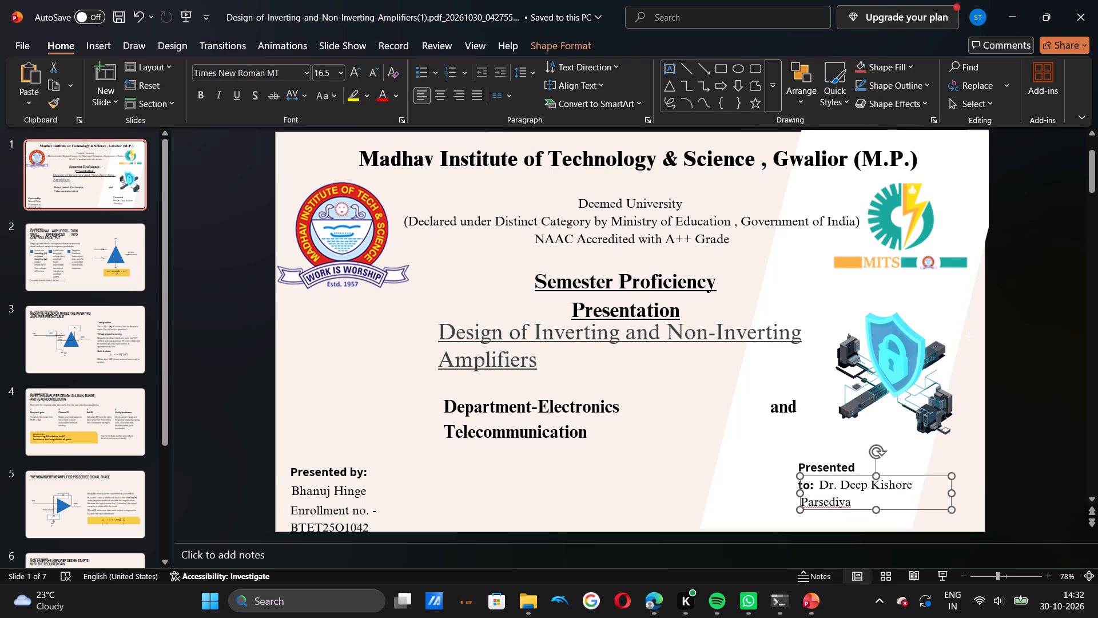
{"action": "left_click_drag", "start_coordinate": [952, 494], "coordinate": [984, 494]}
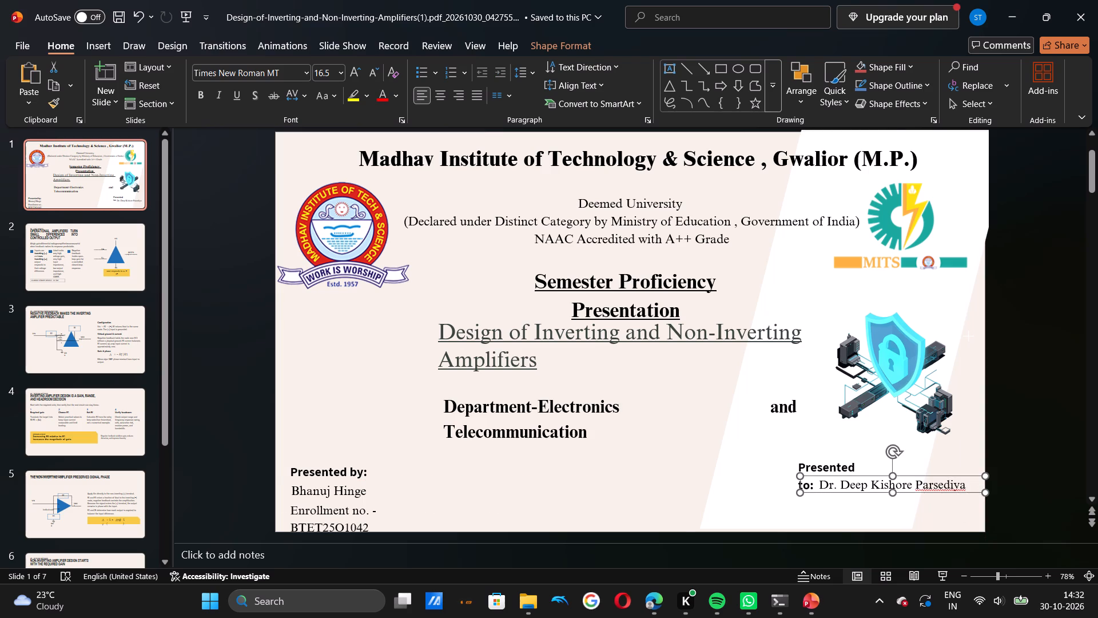
{"action": "left_click", "coordinate": [714, 497]}
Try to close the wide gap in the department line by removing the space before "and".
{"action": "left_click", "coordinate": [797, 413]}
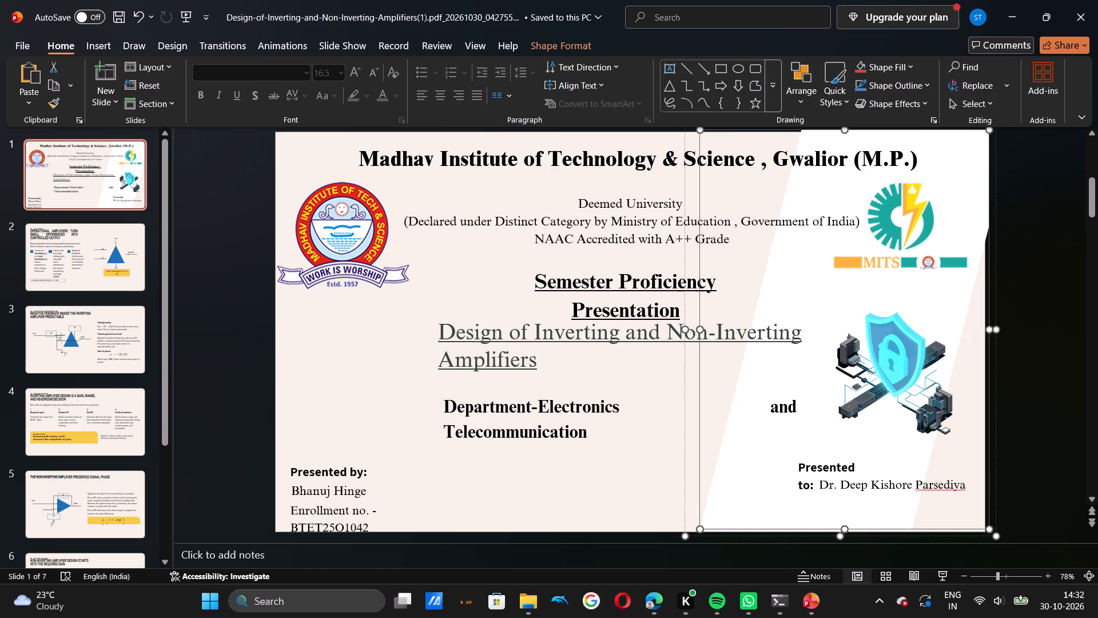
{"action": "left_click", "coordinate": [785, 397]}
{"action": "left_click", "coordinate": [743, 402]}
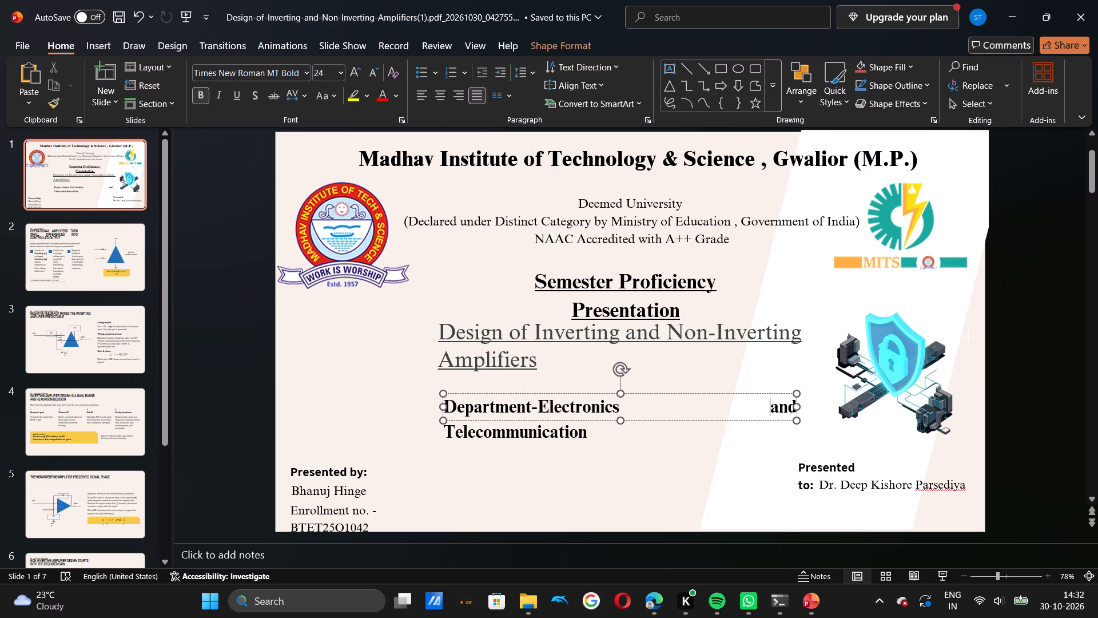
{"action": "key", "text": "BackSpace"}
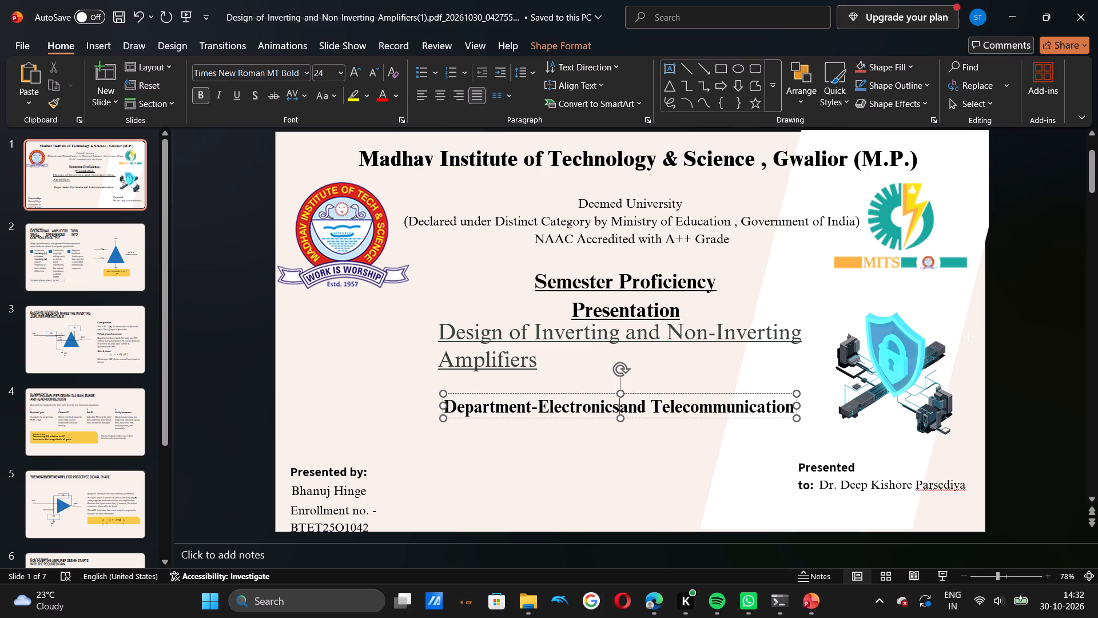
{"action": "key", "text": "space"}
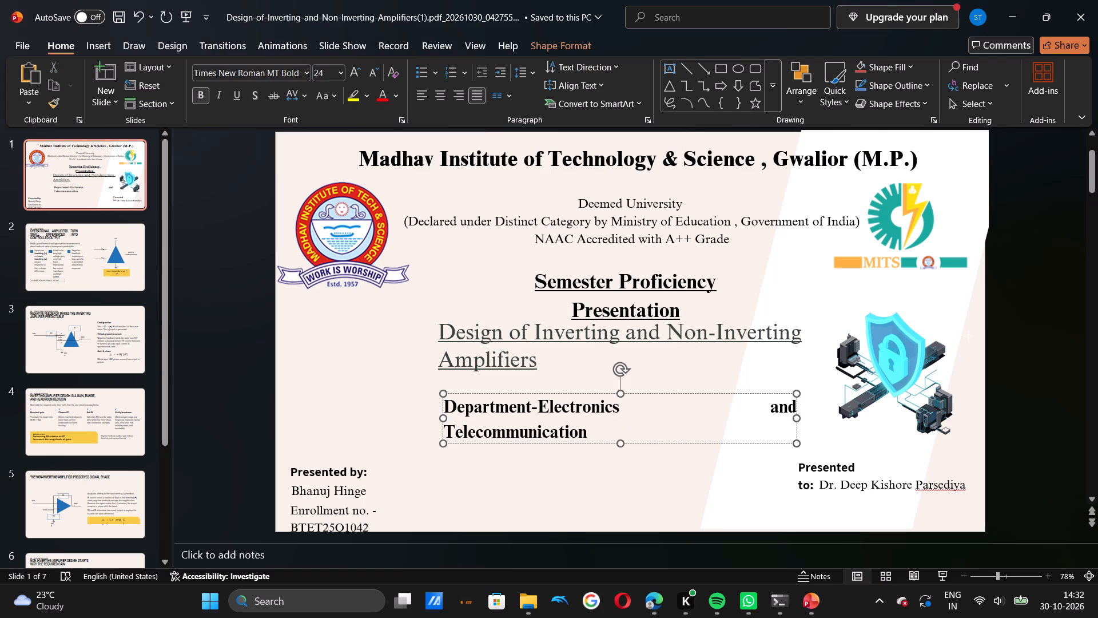
Replace "and" with "&" in the department line so it reads "Department-Electronics & Telecommunication".
{"action": "left_click", "coordinate": [646, 391]}
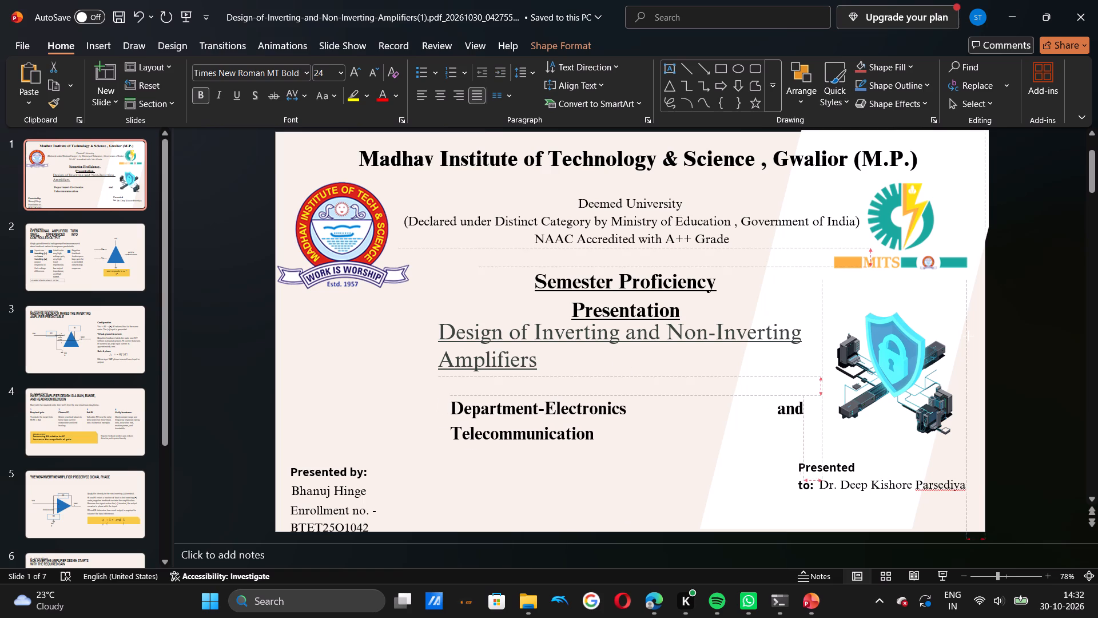
{"action": "left_click", "coordinate": [649, 409]}
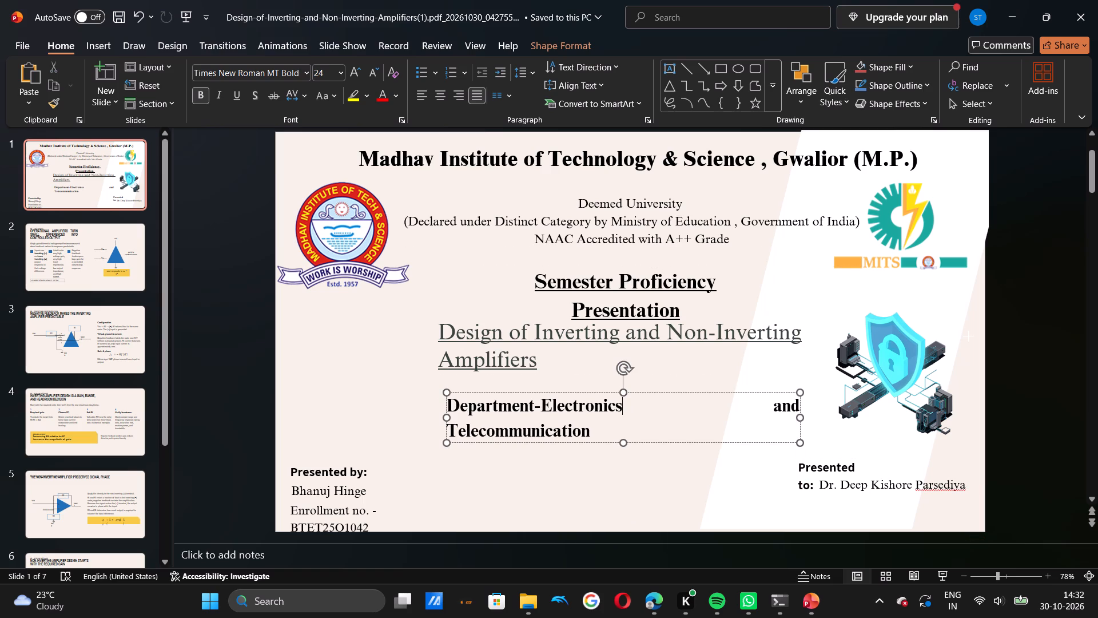
{"action": "left_click", "coordinate": [702, 406]}
{"action": "key", "text": "BackSpace"}
{"action": "key", "text": "Right"}
{"action": "key", "text": "Right"}
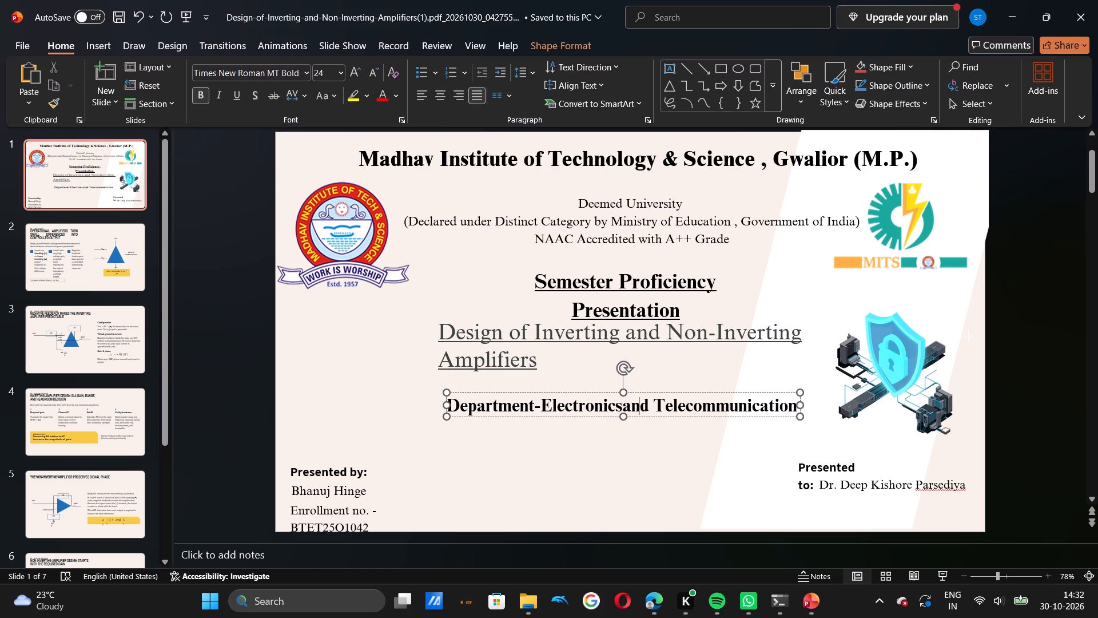
{"action": "key", "text": "Right"}
{"action": "key", "text": "BackSpace"}
{"action": "key", "text": "BackSpace"}
{"action": "key", "text": "BackSpace"}
{"action": "key", "text": "space"}
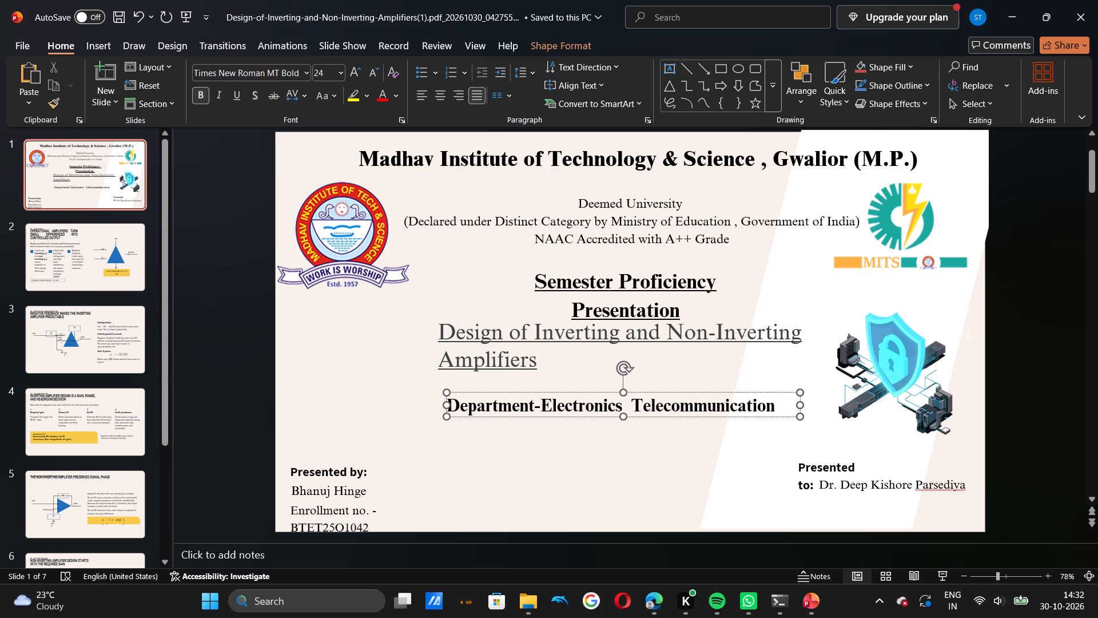
{"action": "key", "text": "shift+ampersand"}
{"action": "left_click", "coordinate": [563, 508]}
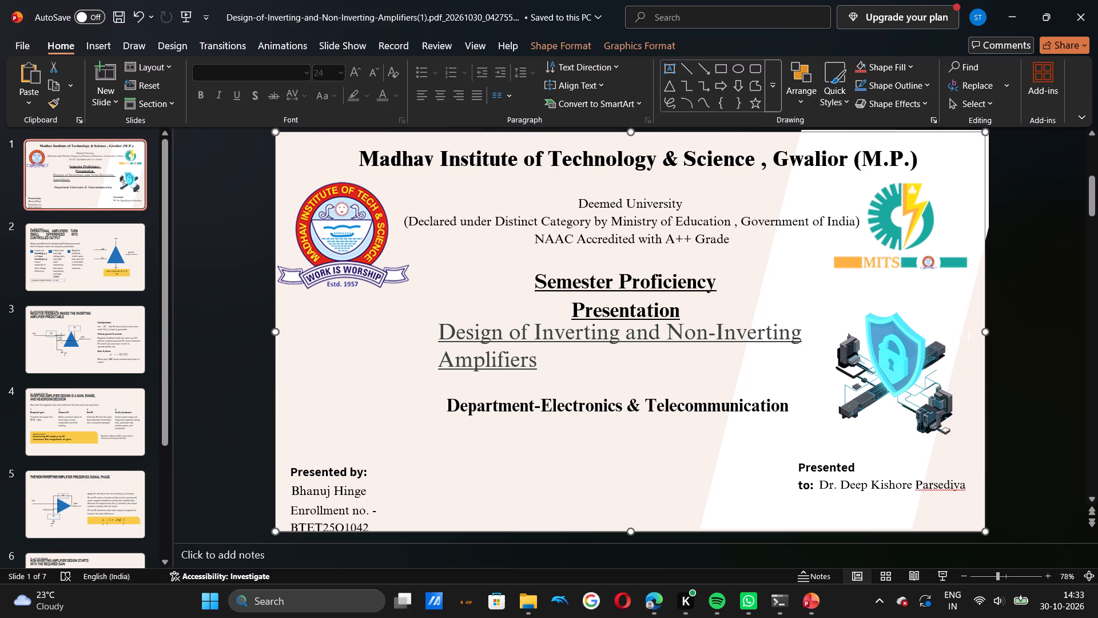
Check the presenter details on the title slide and compare its layout with the operational amplifiers slide.
{"action": "left_click", "coordinate": [332, 487]}
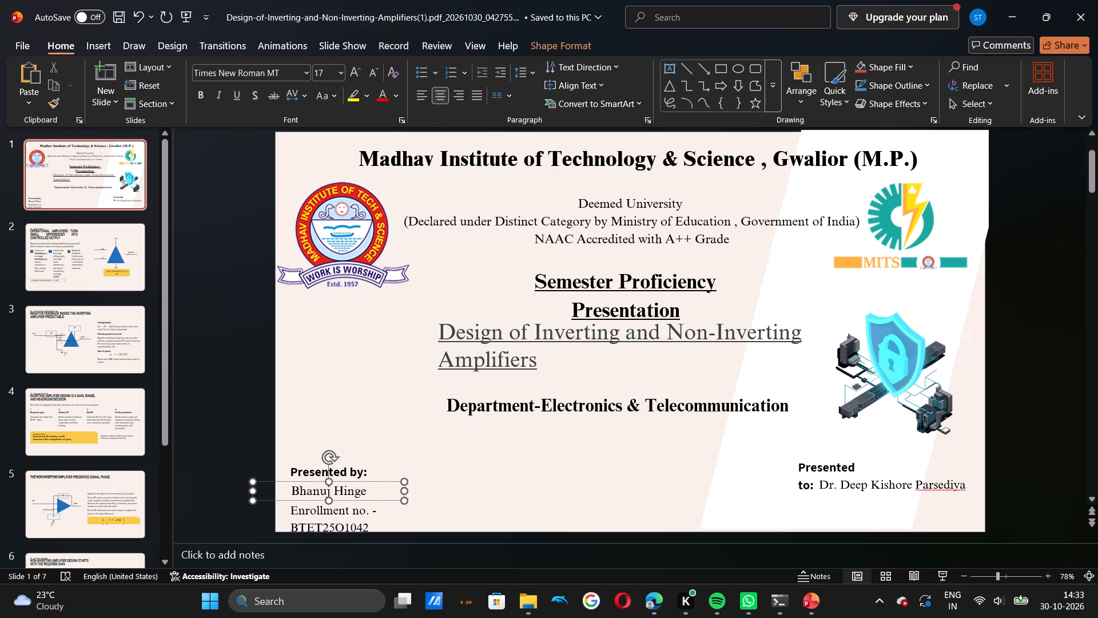
{"action": "left_click", "coordinate": [328, 466]}
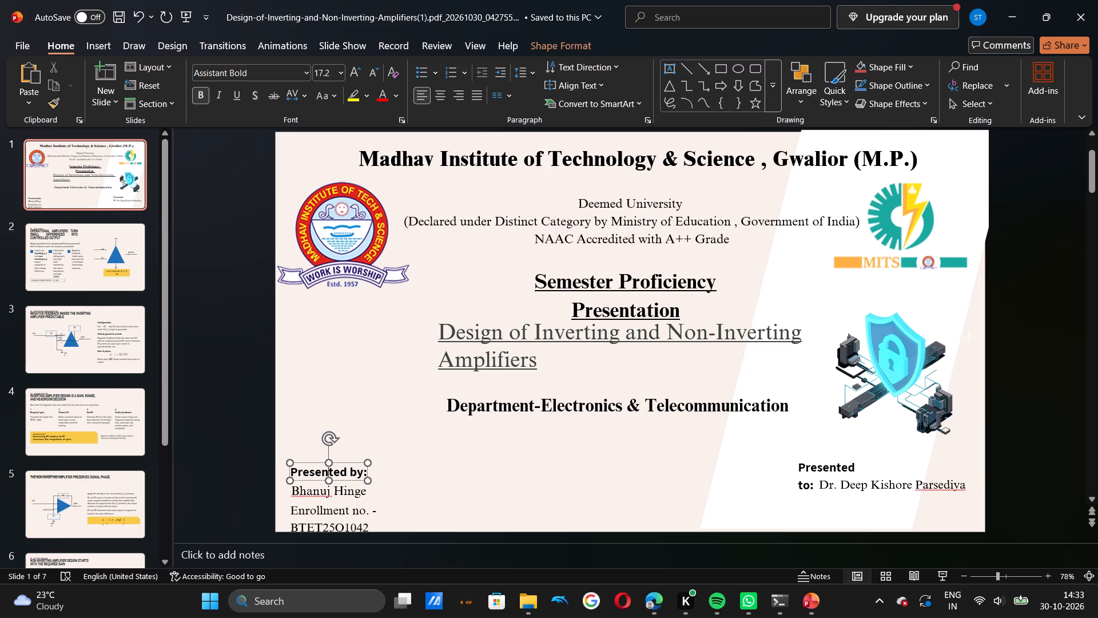
{"action": "scroll", "coordinate": [490, 495], "scroll_direction": "left", "scroll_amount": 2}
{"action": "scroll", "coordinate": [490, 495], "scroll_direction": "down", "scroll_amount": 3}
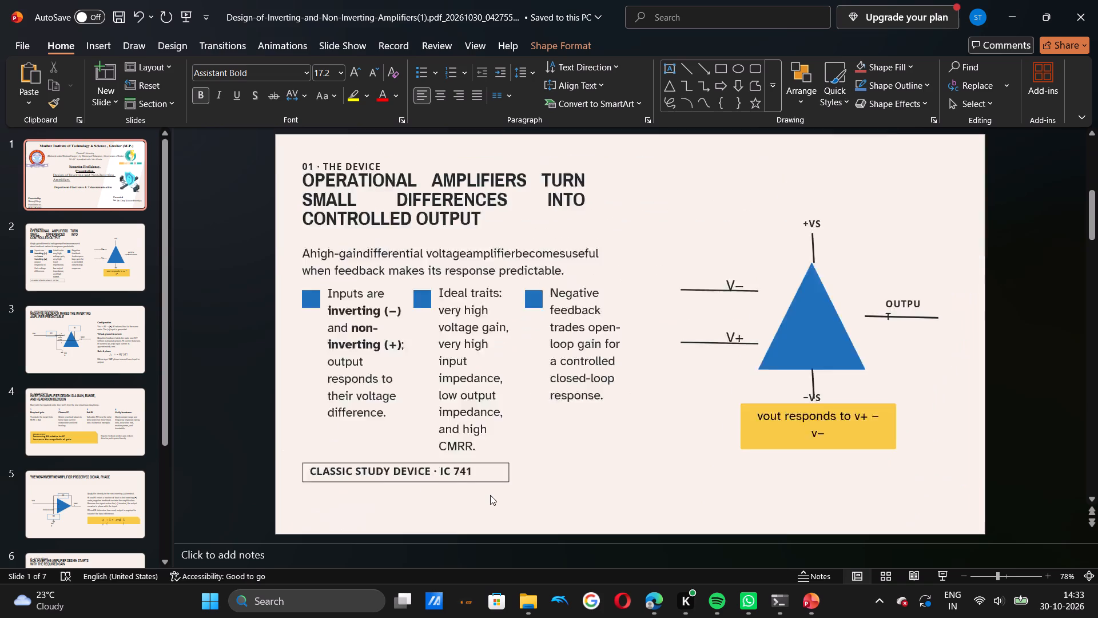
{"action": "scroll", "coordinate": [490, 495], "scroll_direction": "up", "scroll_amount": 2}
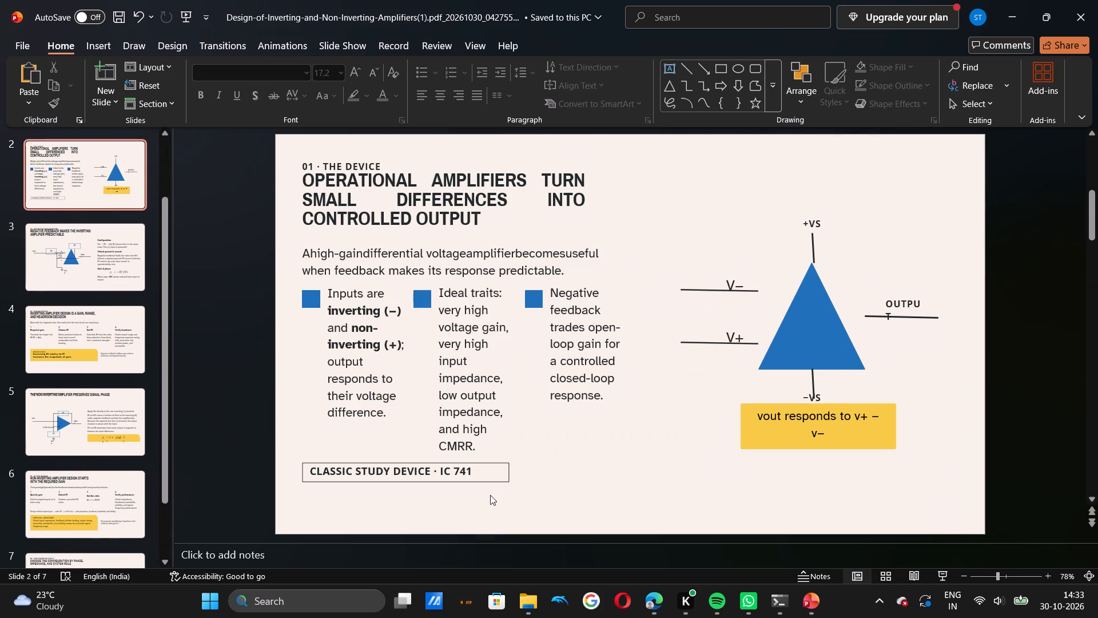
{"action": "scroll", "coordinate": [490, 495], "scroll_direction": "up", "scroll_amount": 1}
{"action": "scroll", "coordinate": [547, 378], "scroll_direction": "up", "scroll_amount": 1}
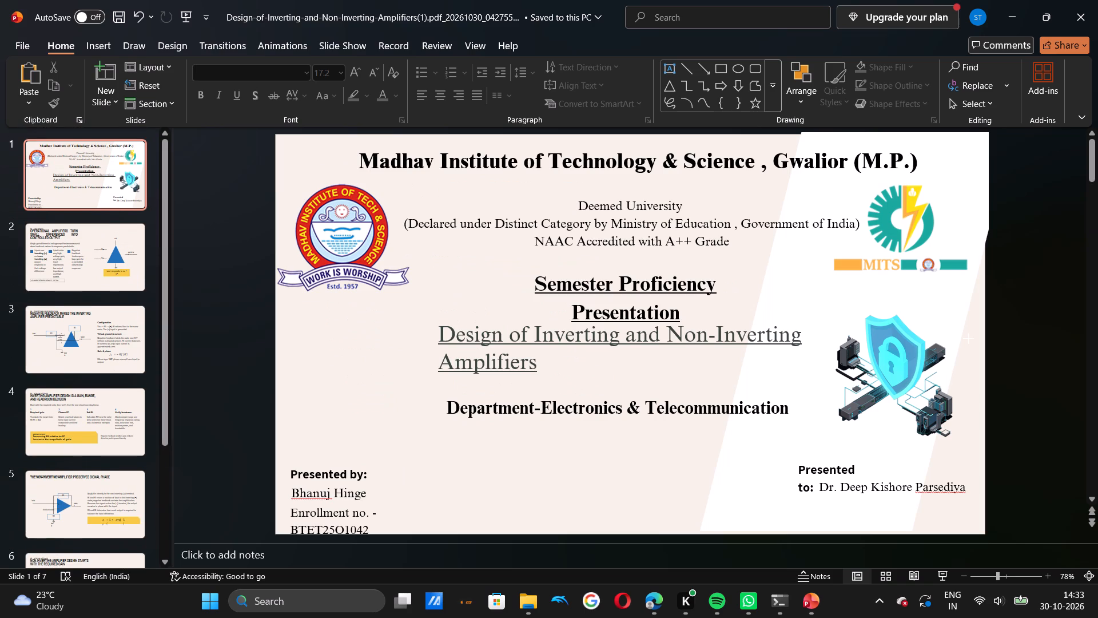
{"action": "scroll", "coordinate": [547, 378], "scroll_direction": "down", "scroll_amount": 1}
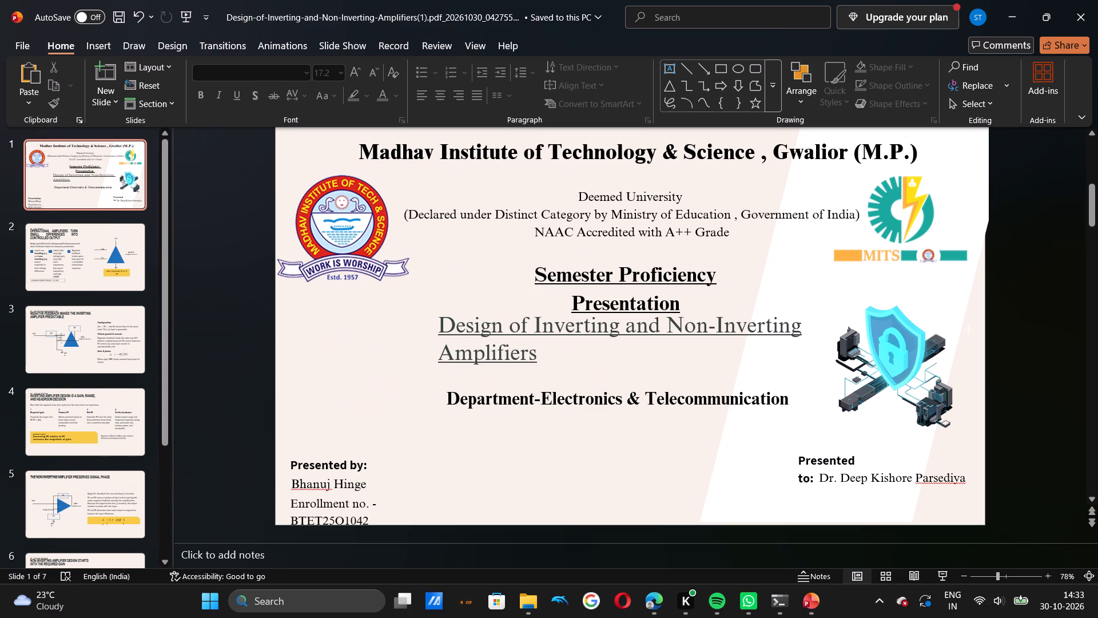
{"action": "scroll", "coordinate": [547, 378], "scroll_direction": "down", "scroll_amount": 1}
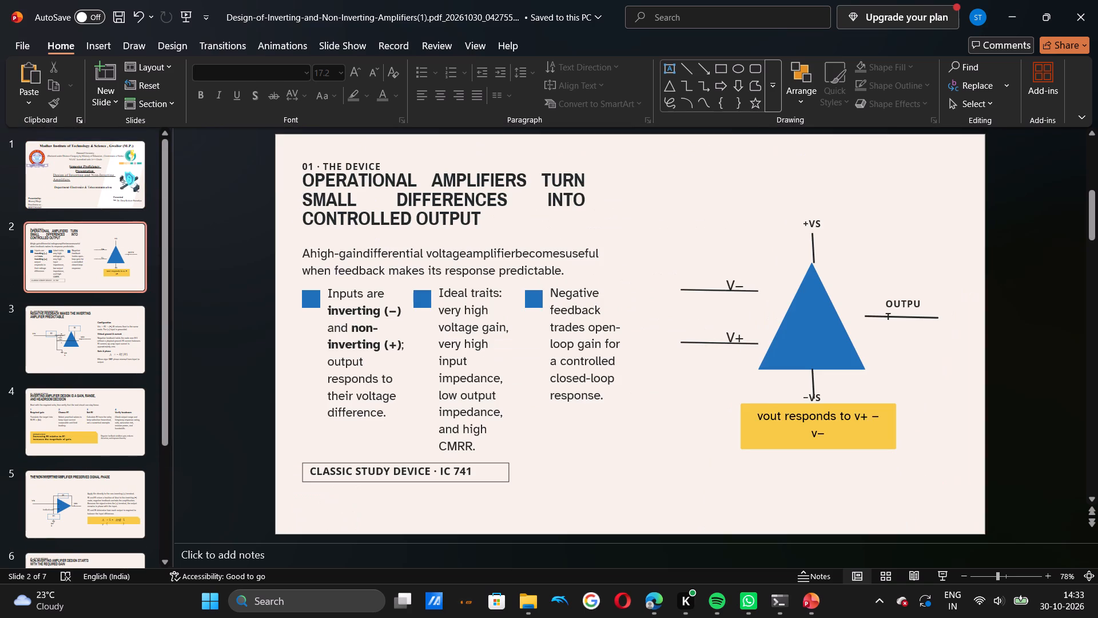
{"action": "scroll", "coordinate": [547, 378], "scroll_direction": "down", "scroll_amount": 3}
{"action": "scroll", "coordinate": [547, 378], "scroll_direction": "up", "scroll_amount": 2}
{"action": "scroll", "coordinate": [547, 378], "scroll_direction": "down", "scroll_amount": 1}
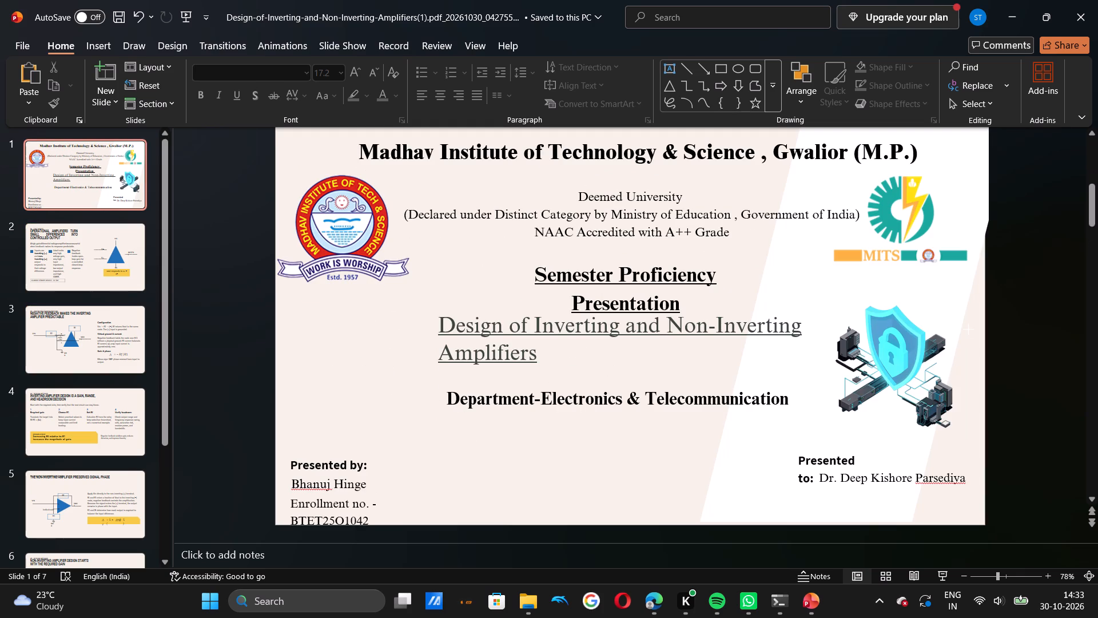
{"action": "scroll", "coordinate": [547, 378], "scroll_direction": "down", "scroll_amount": 1}
Review the title slide and the operational amplifiers, inverting configuration and design method slides for layout problems.
{"action": "scroll", "coordinate": [547, 378], "scroll_direction": "down", "scroll_amount": 1}
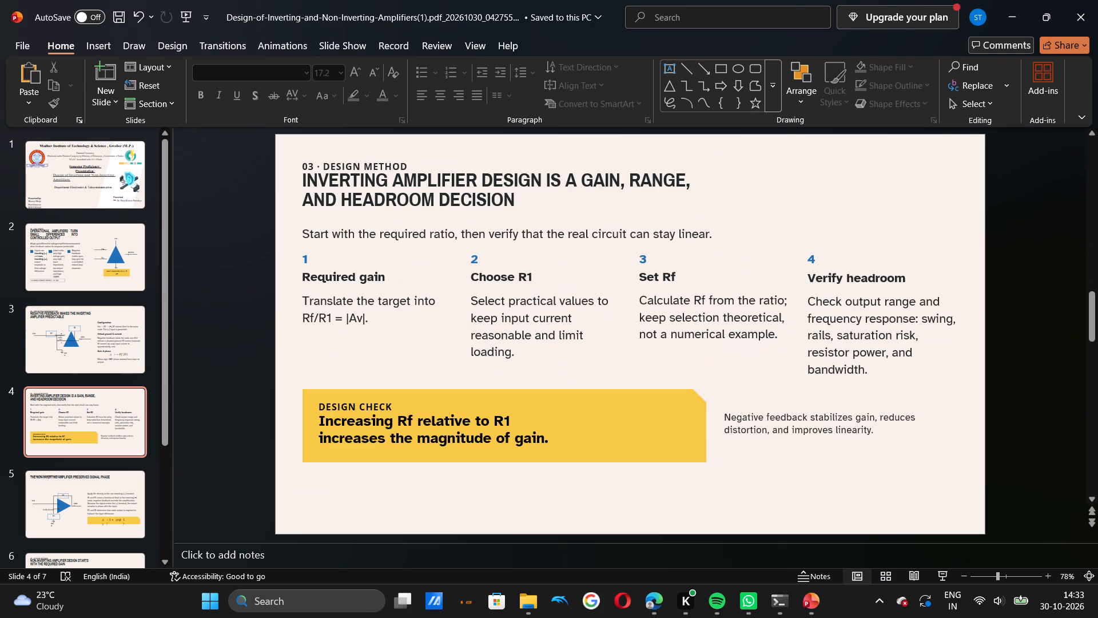
{"action": "scroll", "coordinate": [547, 378], "scroll_direction": "up", "scroll_amount": 1}
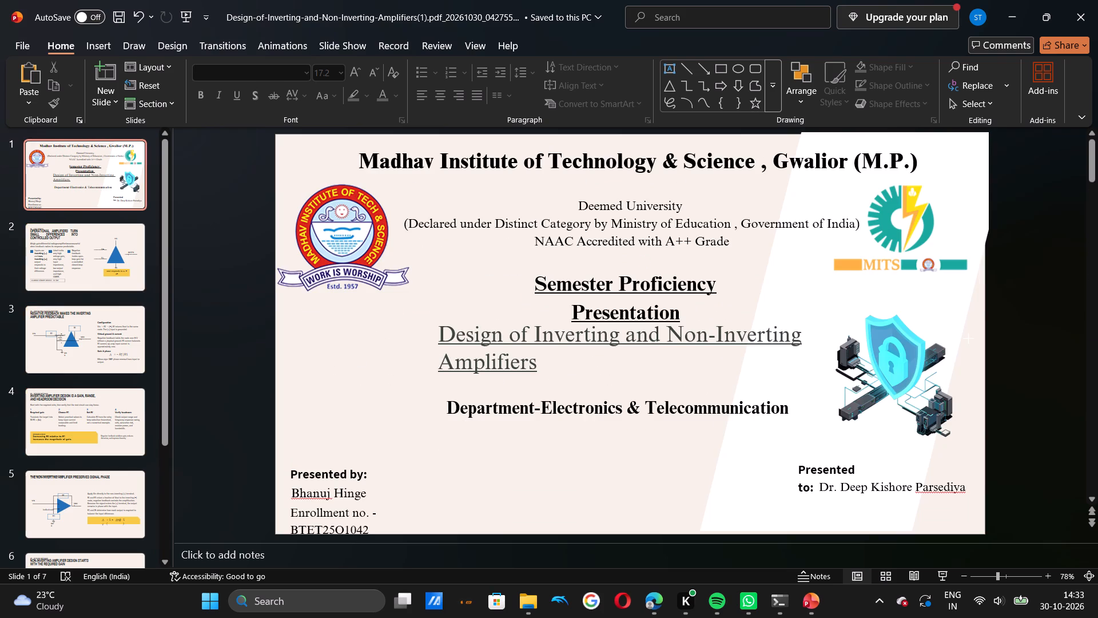
{"action": "scroll", "coordinate": [547, 378], "scroll_direction": "up", "scroll_amount": 1}
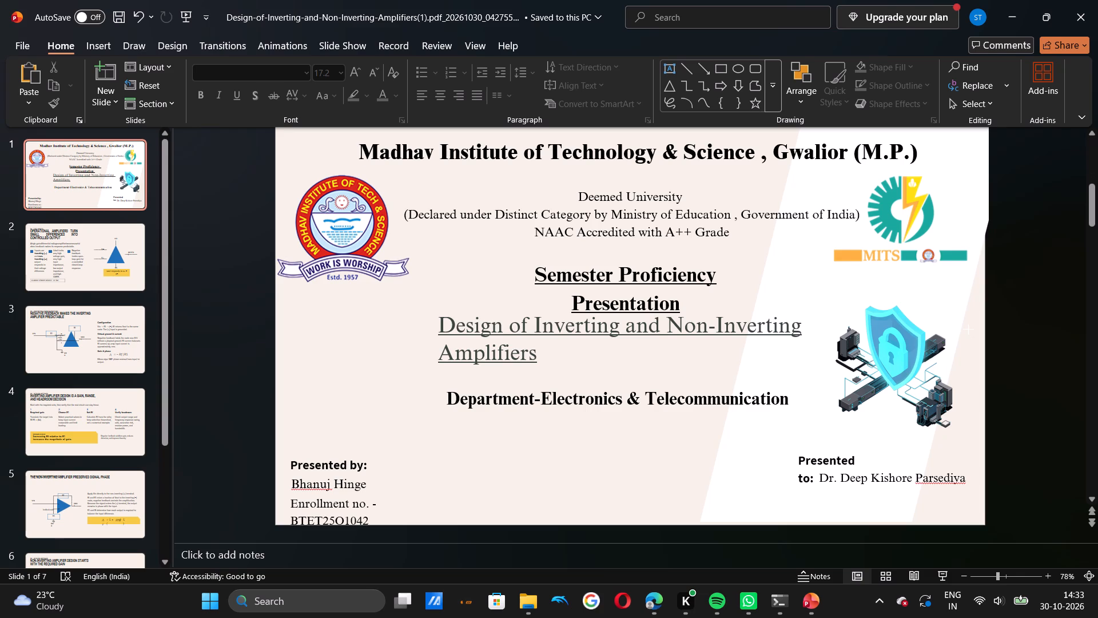
{"action": "scroll", "coordinate": [547, 378], "scroll_direction": "up", "scroll_amount": 1}
{"action": "scroll", "coordinate": [547, 378], "scroll_direction": "down", "scroll_amount": 1}
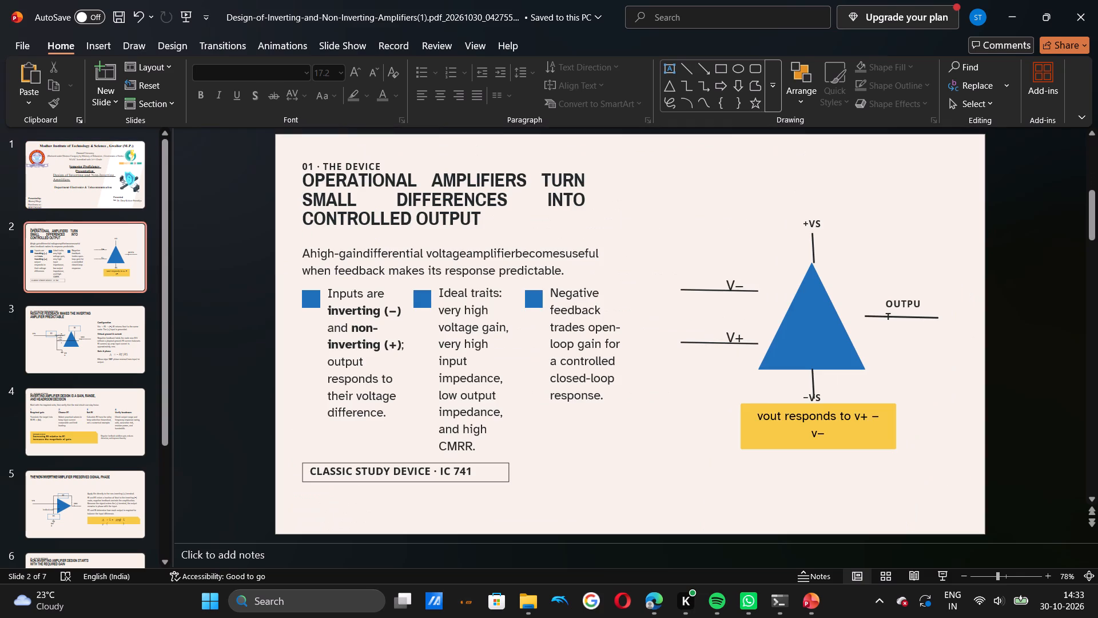
{"action": "scroll", "coordinate": [547, 378], "scroll_direction": "down", "scroll_amount": 1}
{"action": "scroll", "coordinate": [473, 357], "scroll_direction": "down", "scroll_amount": 1}
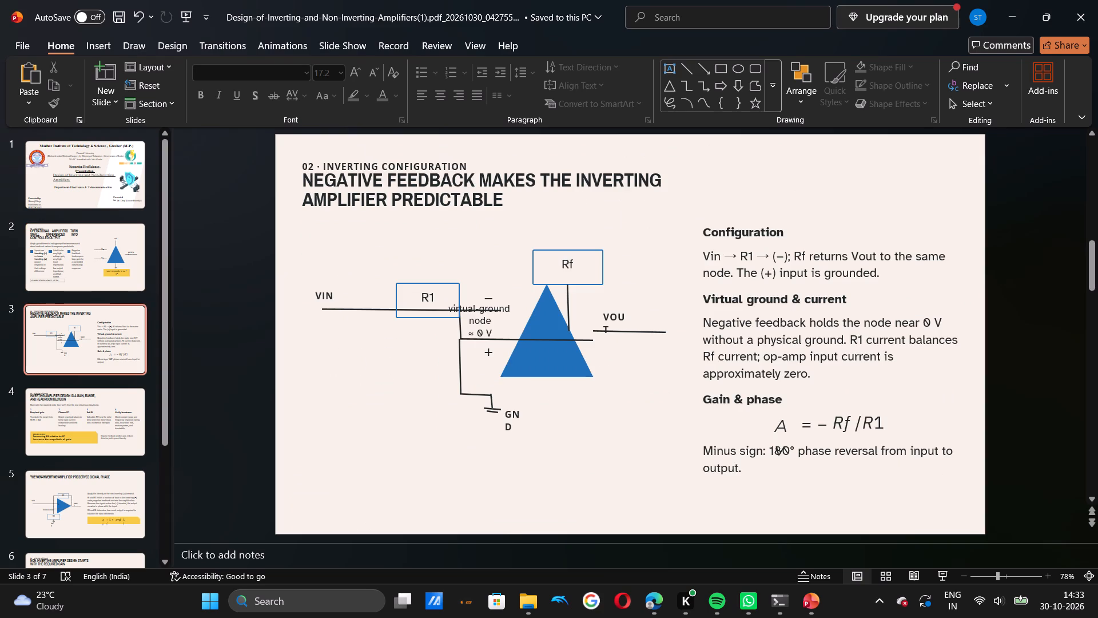
Shift the "node ≈ 0 V" part of the virtual-ground label slightly within the inverting amplifier diagram on slide 3.
{"action": "left_click", "coordinate": [436, 308]}
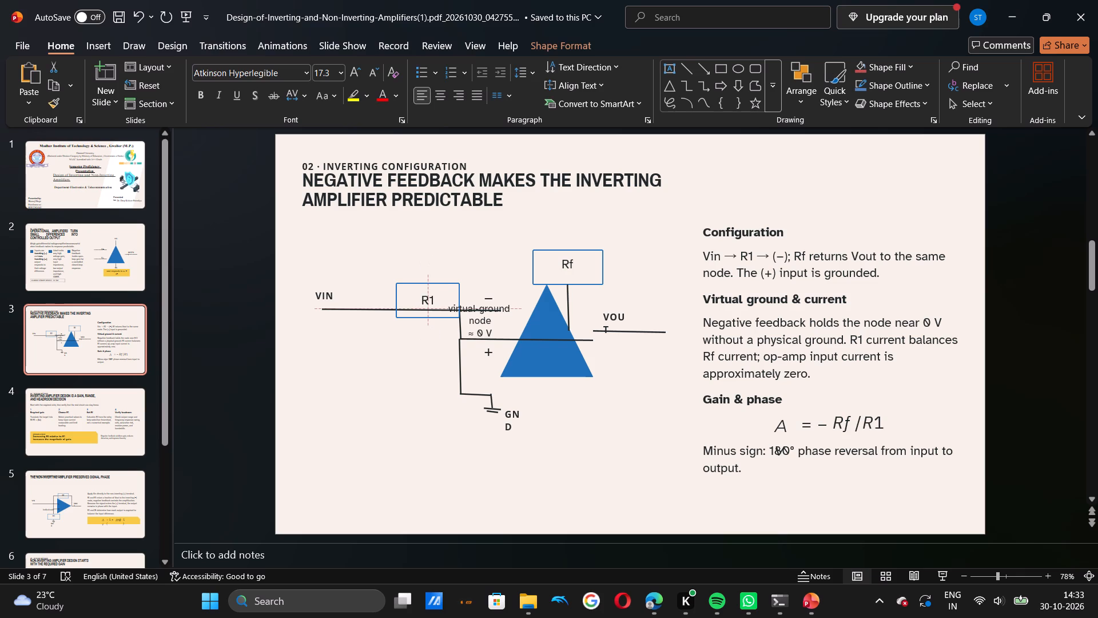
{"action": "left_click", "coordinate": [372, 369]}
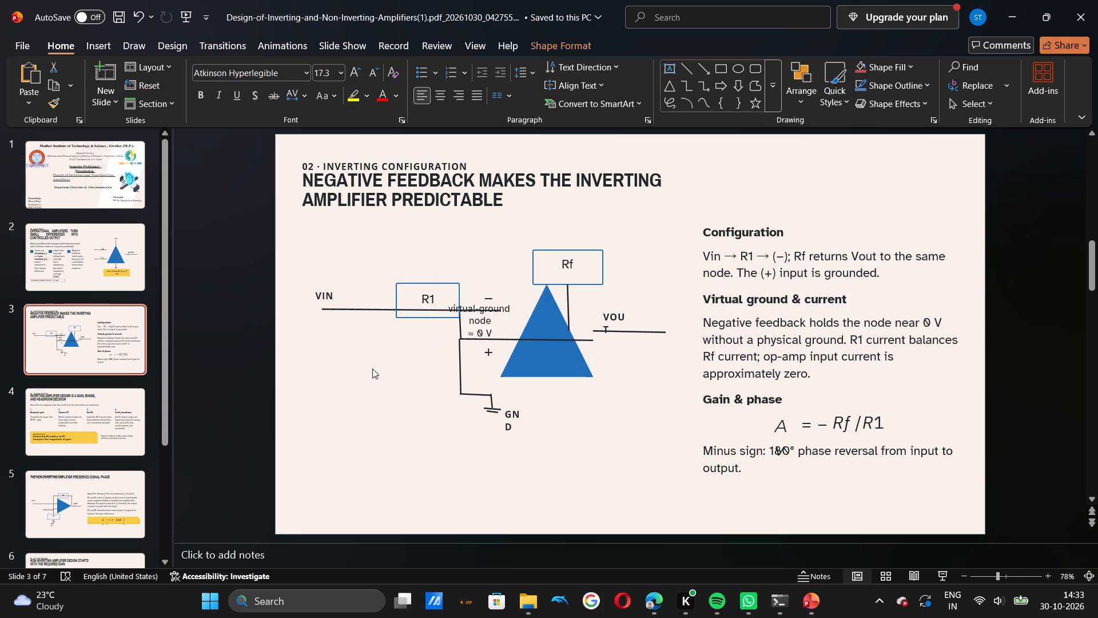
{"action": "left_click", "coordinate": [462, 341]}
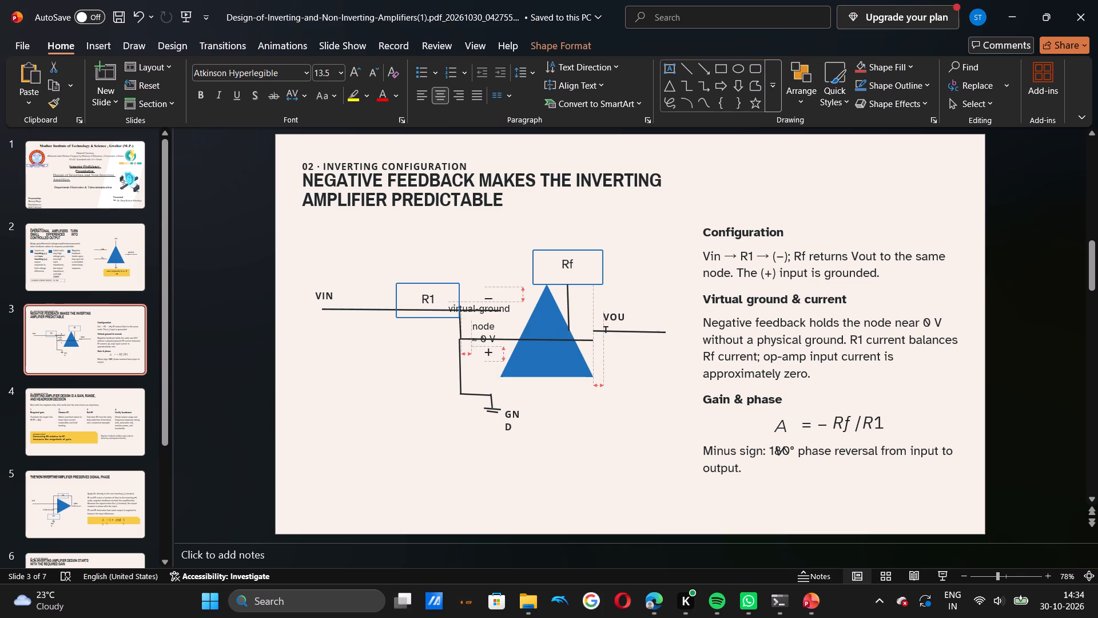
{"action": "left_click", "coordinate": [393, 341]}
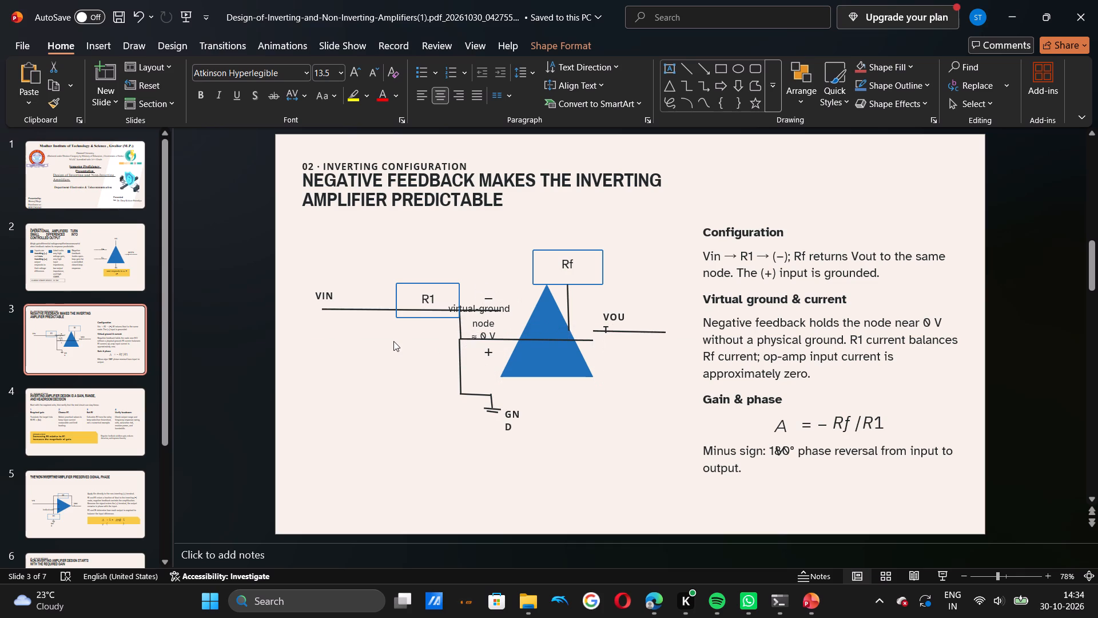
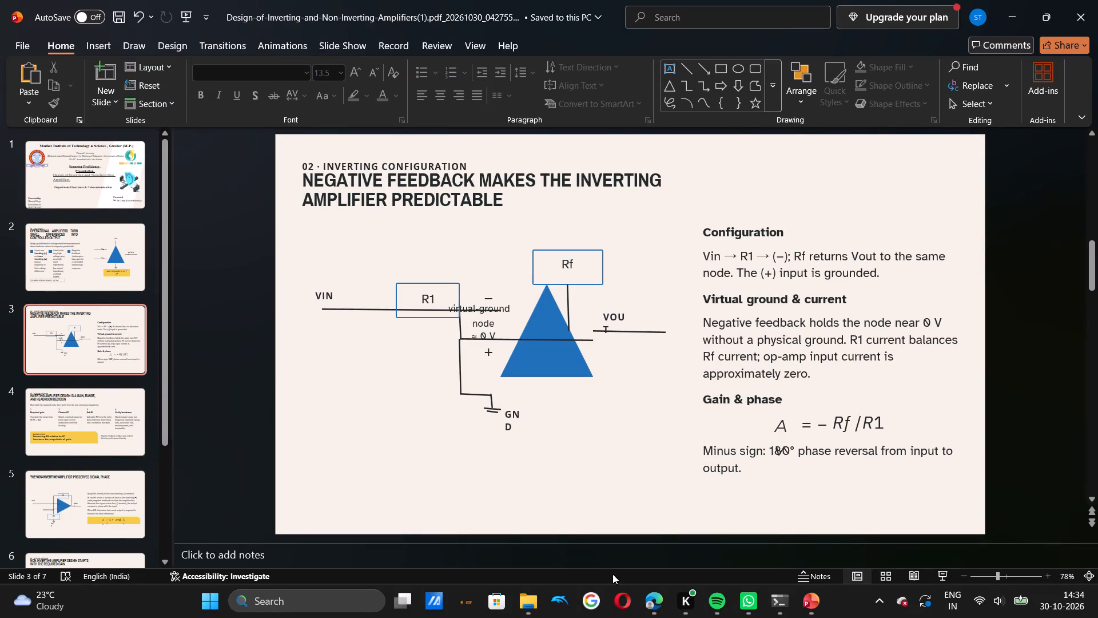
Switch to the Windows PowerShell window and check the progress of the Python package downloads.
{"action": "left_click", "coordinate": [820, 602]}
{"action": "left_click", "coordinate": [785, 606]}
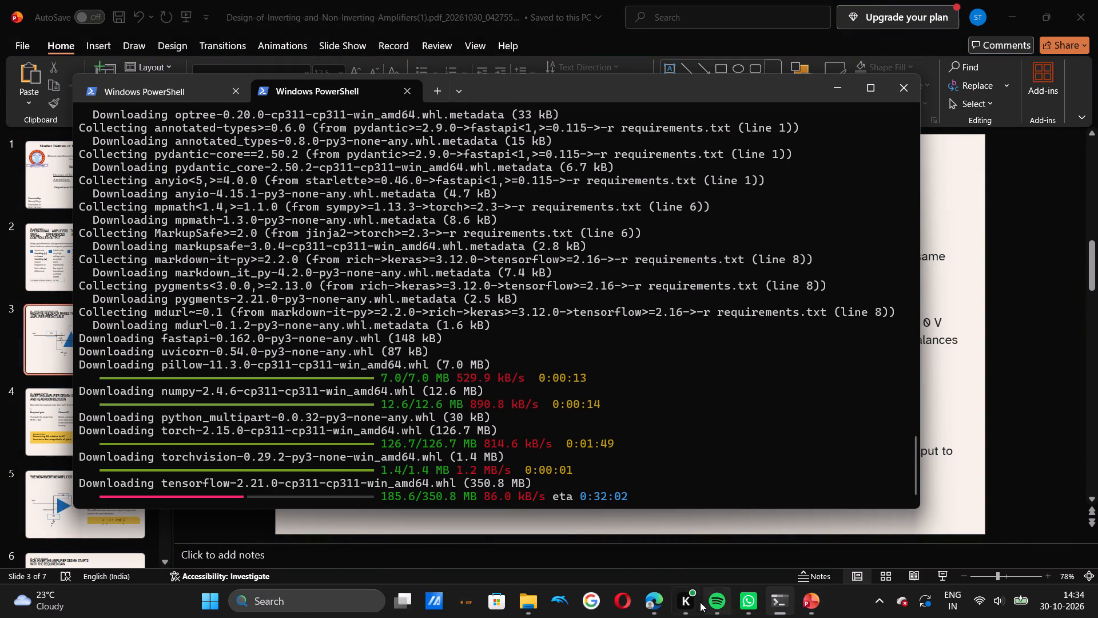
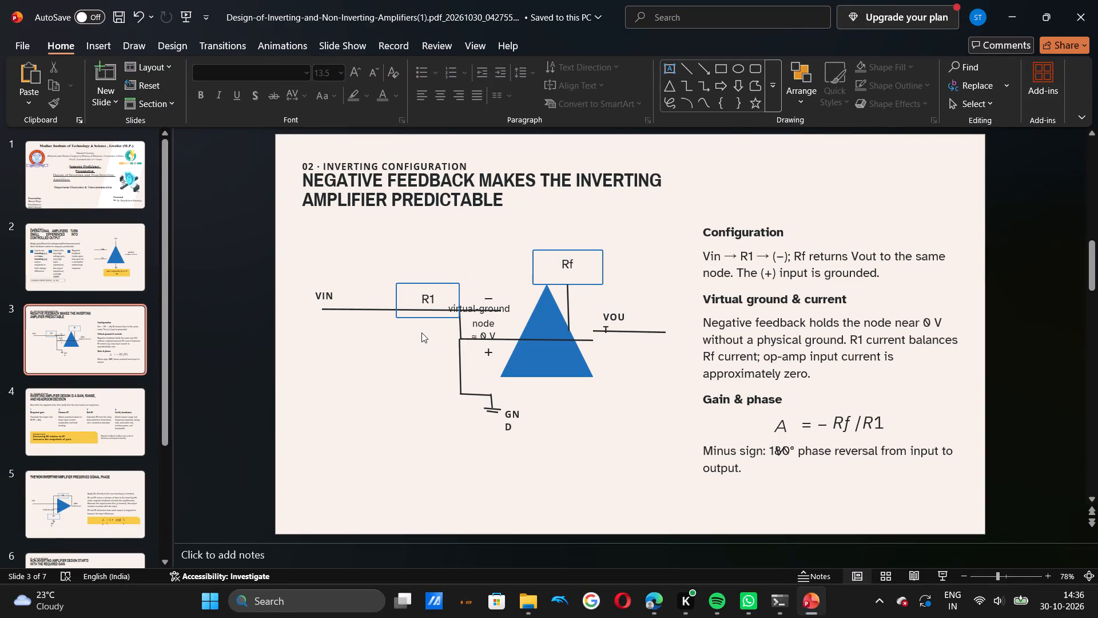
Nudge the VIN label slightly closer to the input line of the inverting circuit on slide 3.
{"action": "left_click", "coordinate": [339, 306]}
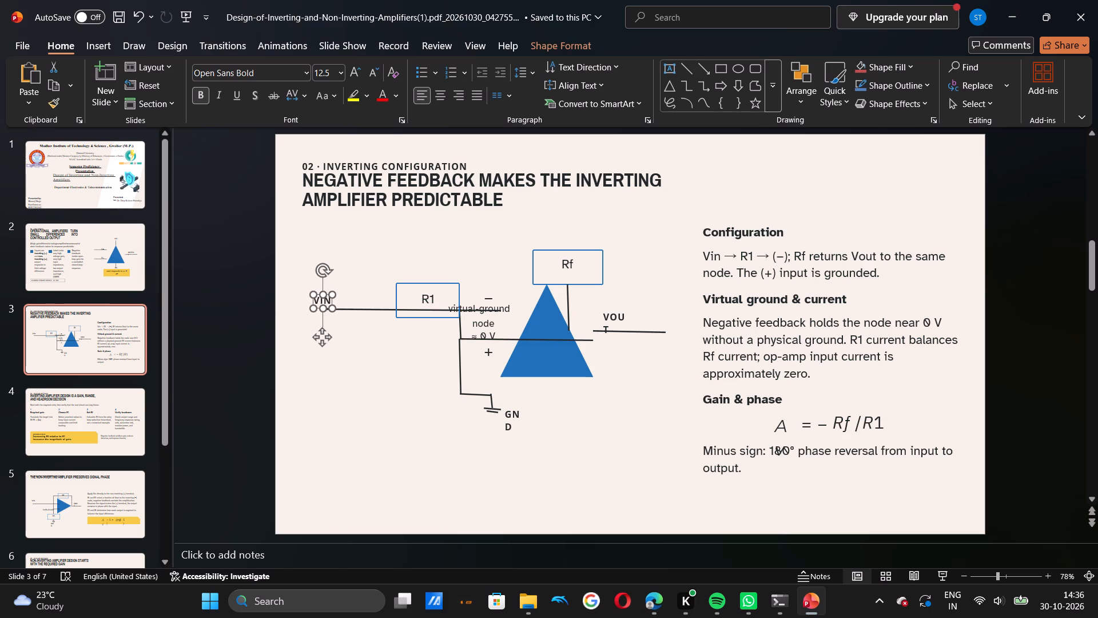
{"action": "left_click", "coordinate": [364, 339]}
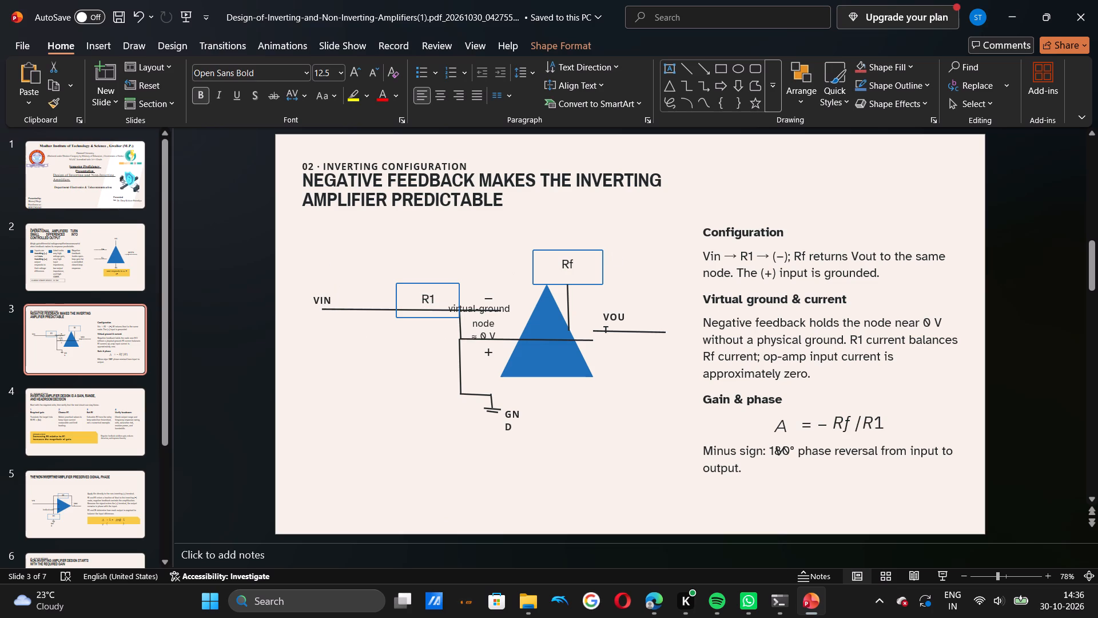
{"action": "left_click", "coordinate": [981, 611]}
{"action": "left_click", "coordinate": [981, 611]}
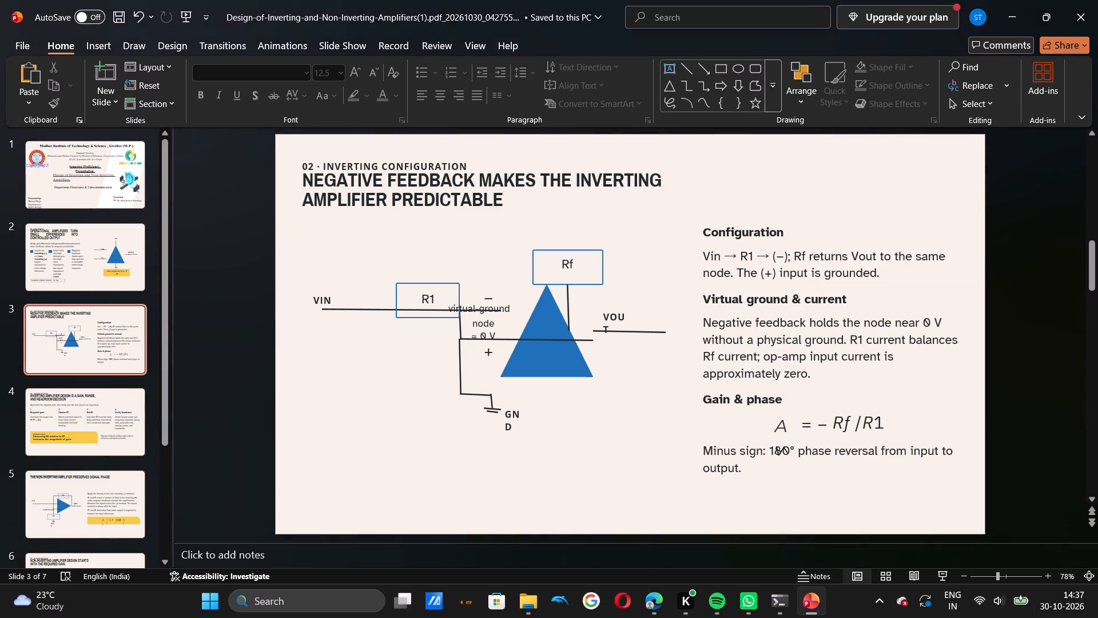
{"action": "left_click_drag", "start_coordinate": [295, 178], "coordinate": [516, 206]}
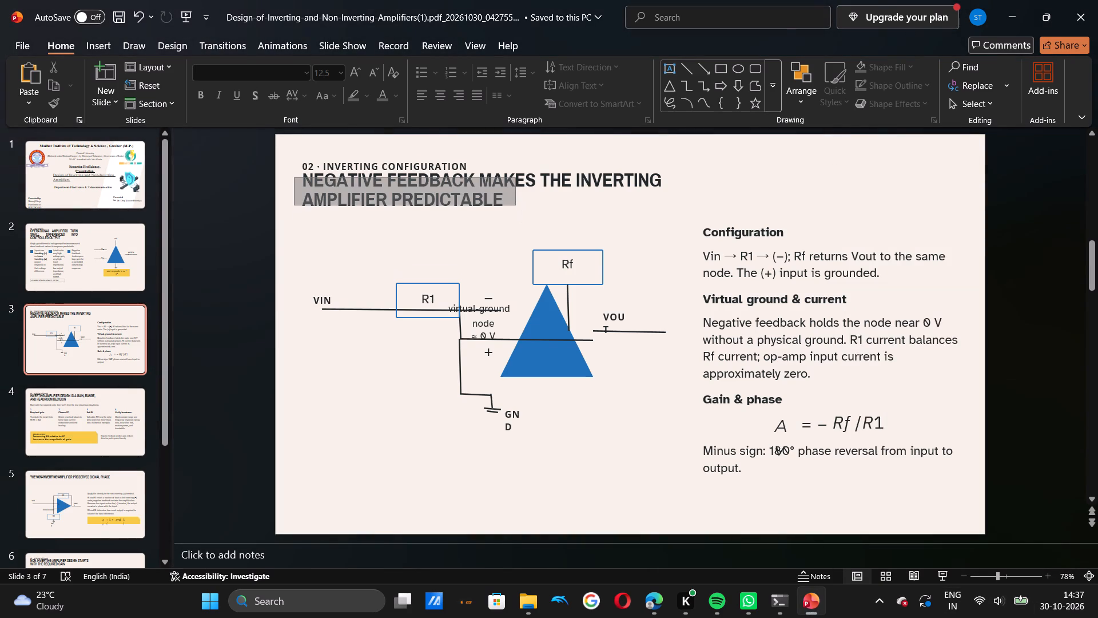
Look over the configuration choice and non-inverting design method slides, ending on slide 5 with the non-inverting circuit.
{"action": "scroll", "coordinate": [490, 390], "scroll_direction": "down", "scroll_amount": 1}
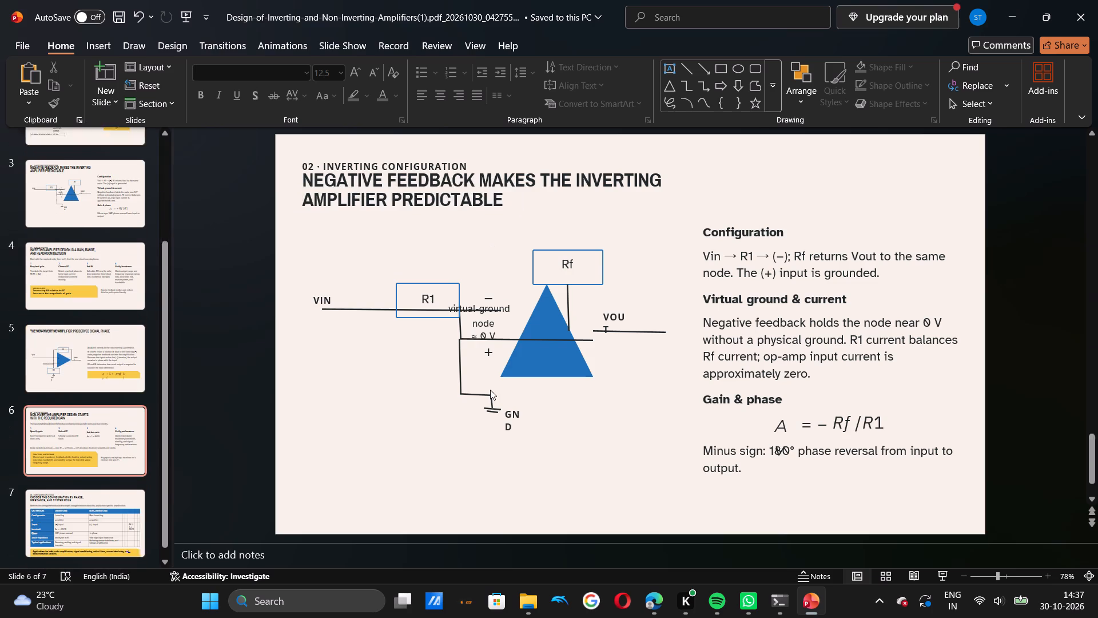
{"action": "scroll", "coordinate": [490, 390], "scroll_direction": "down", "scroll_amount": 2}
{"action": "scroll", "coordinate": [490, 390], "scroll_direction": "up", "scroll_amount": 1}
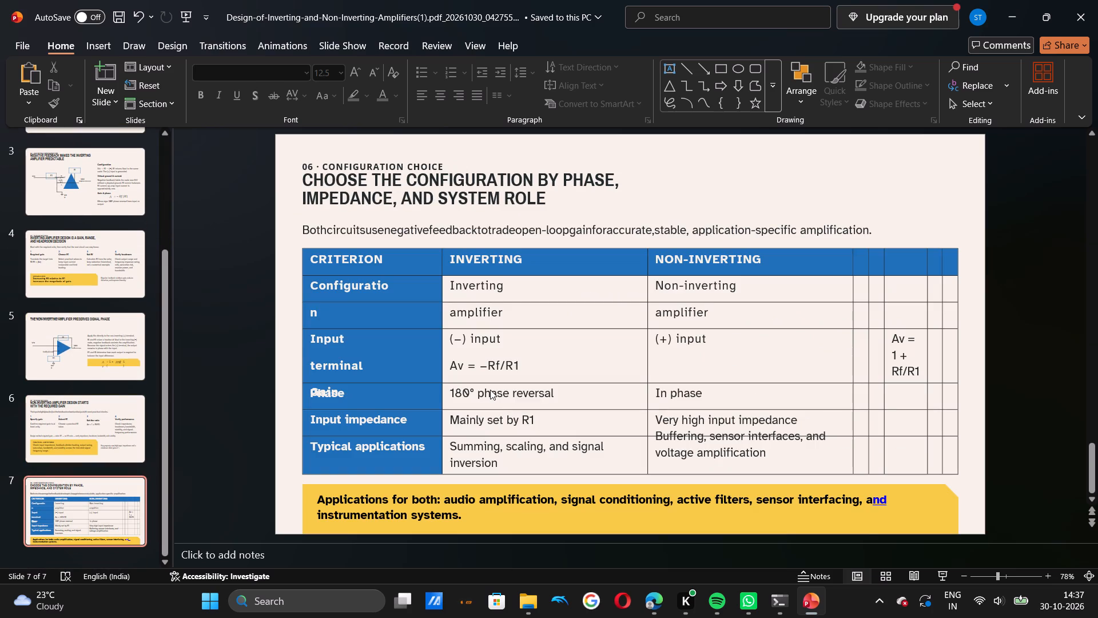
{"action": "scroll", "coordinate": [490, 390], "scroll_direction": "up", "scroll_amount": 1}
{"action": "left_click", "coordinate": [87, 440]}
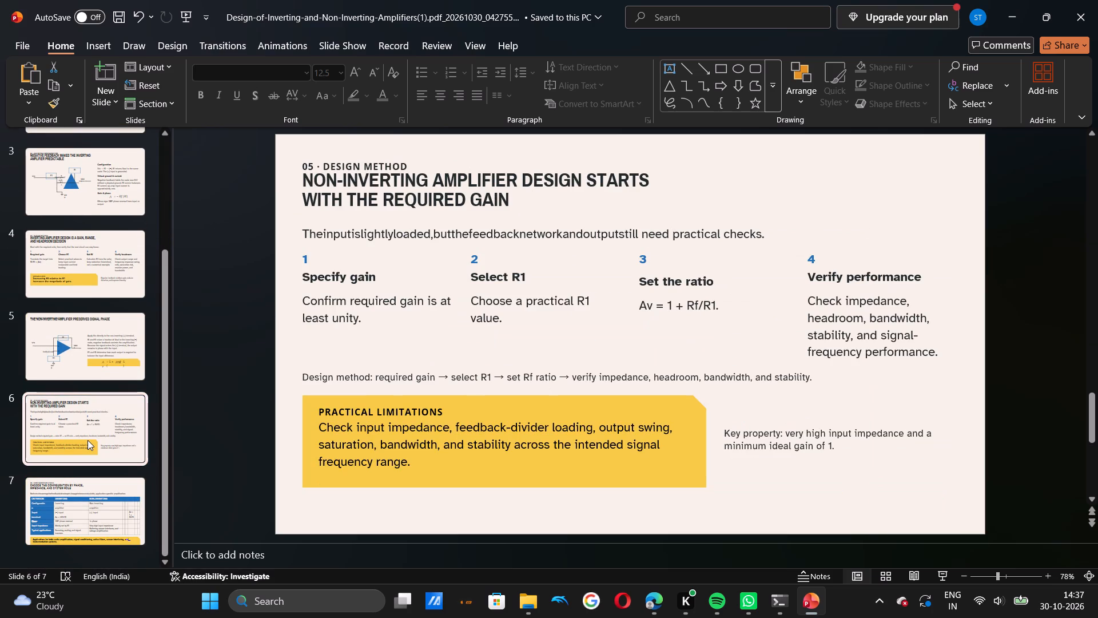
{"action": "left_click", "coordinate": [77, 360]}
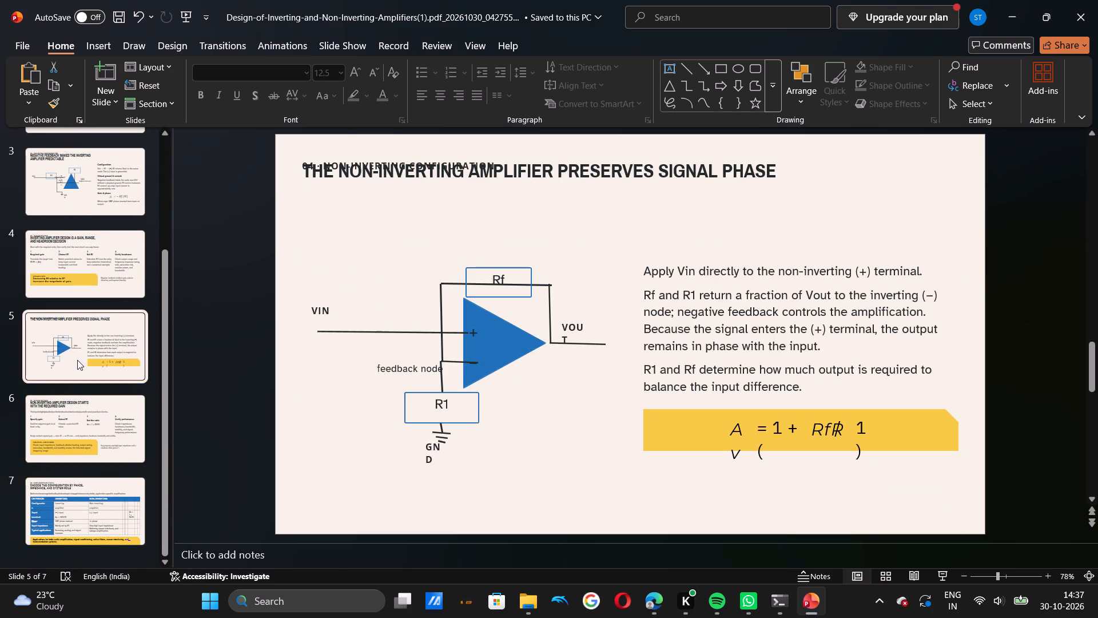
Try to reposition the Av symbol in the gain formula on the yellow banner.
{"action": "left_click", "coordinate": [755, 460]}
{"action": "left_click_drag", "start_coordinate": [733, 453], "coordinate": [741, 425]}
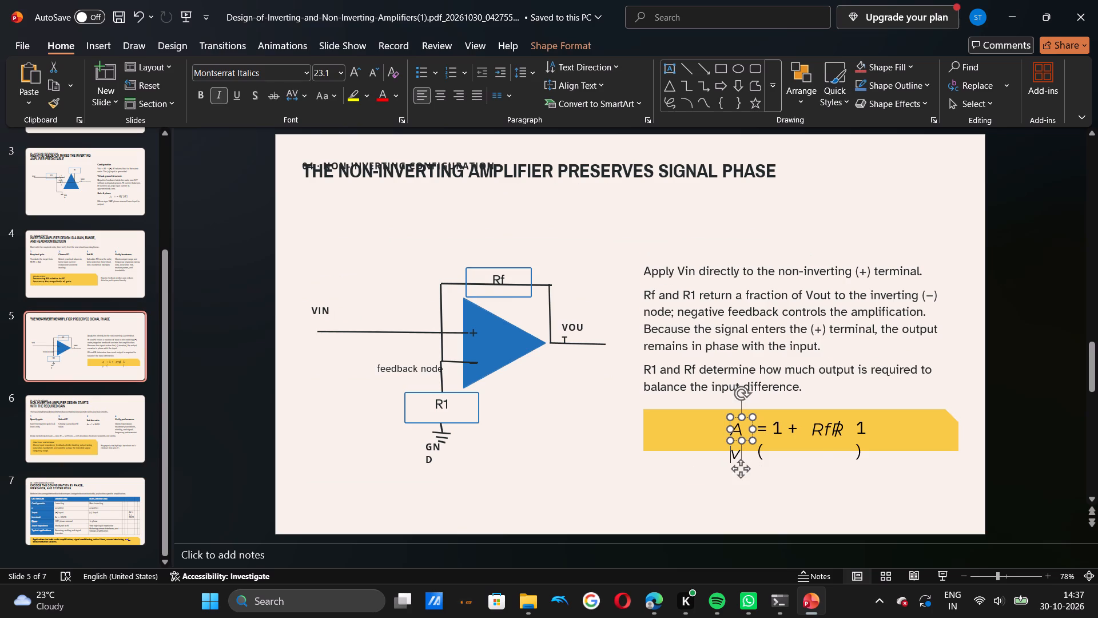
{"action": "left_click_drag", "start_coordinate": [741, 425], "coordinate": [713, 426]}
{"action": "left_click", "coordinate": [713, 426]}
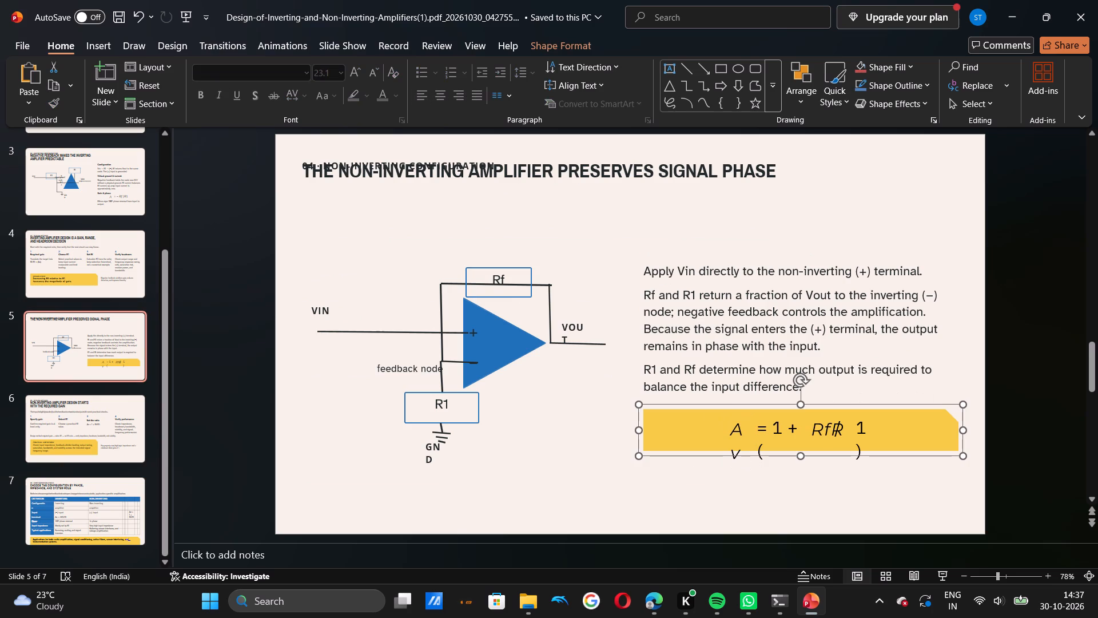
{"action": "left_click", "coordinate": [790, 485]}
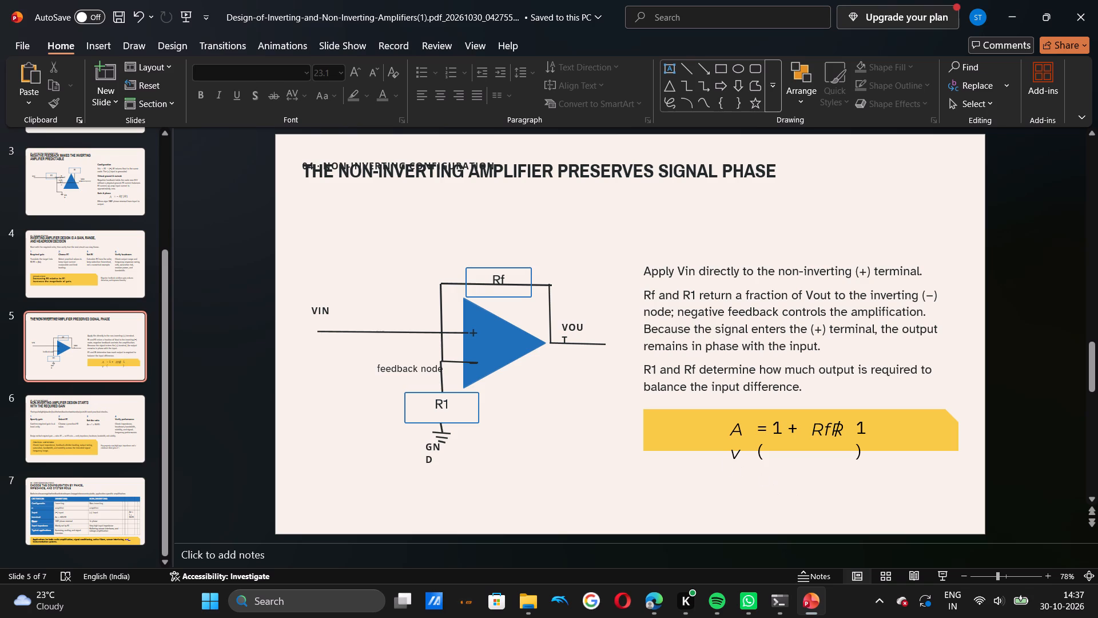
Widen the GND label so it fits on one line and centre it just below the ground symbol.
{"action": "left_click_drag", "start_coordinate": [443, 438], "coordinate": [440, 439]}
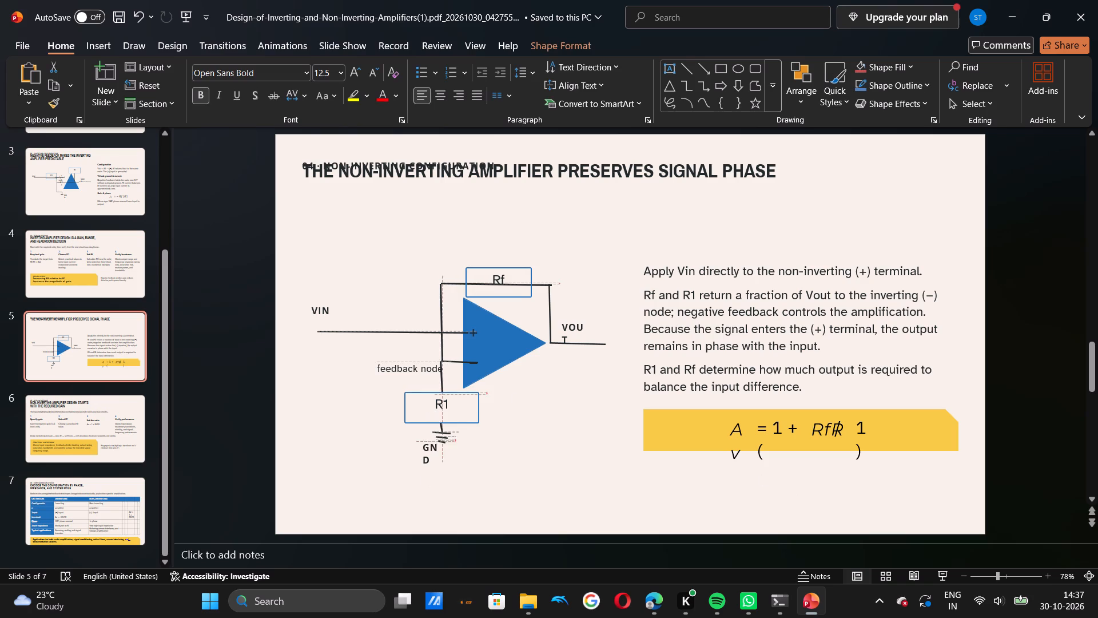
{"action": "left_click_drag", "start_coordinate": [440, 439], "coordinate": [447, 443]}
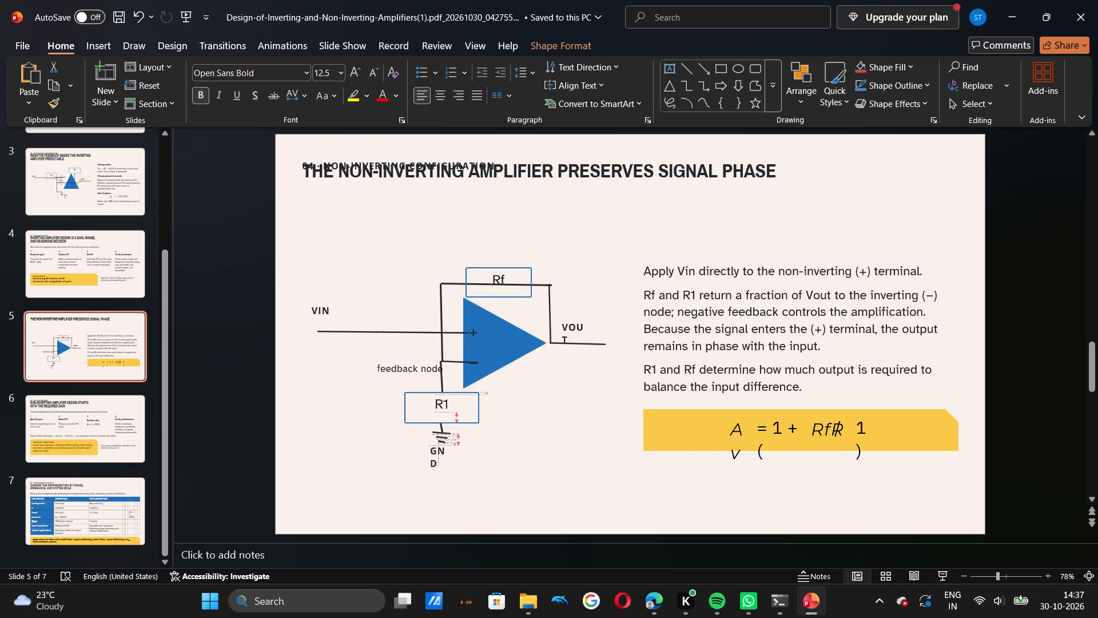
{"action": "left_click_drag", "start_coordinate": [447, 443], "coordinate": [440, 445]}
{"action": "left_click", "coordinate": [404, 445]}
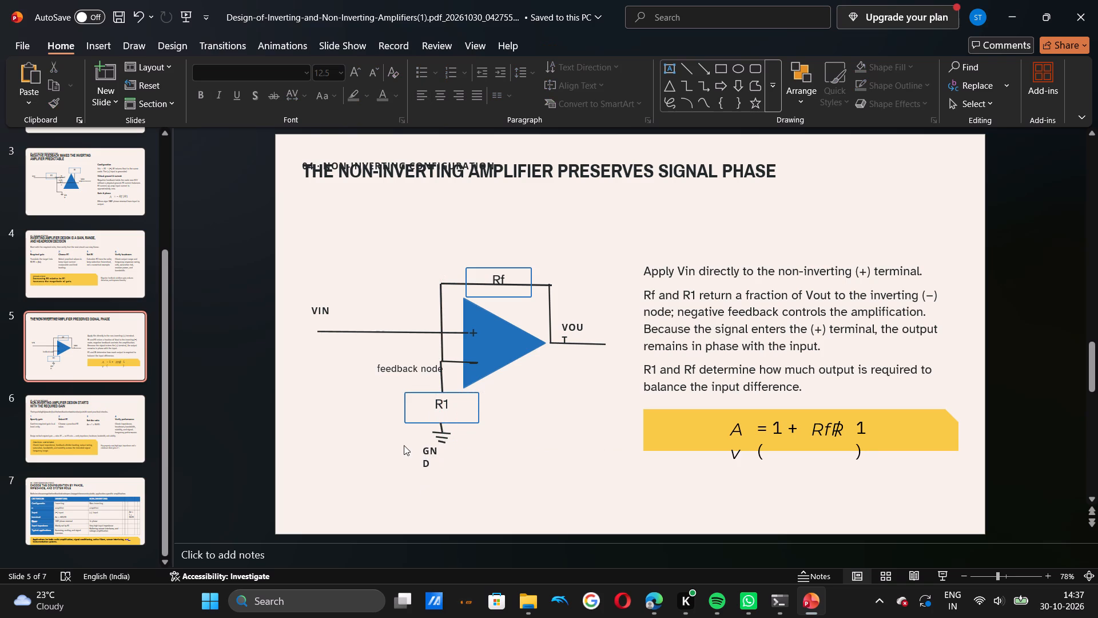
{"action": "left_click", "coordinate": [435, 463]}
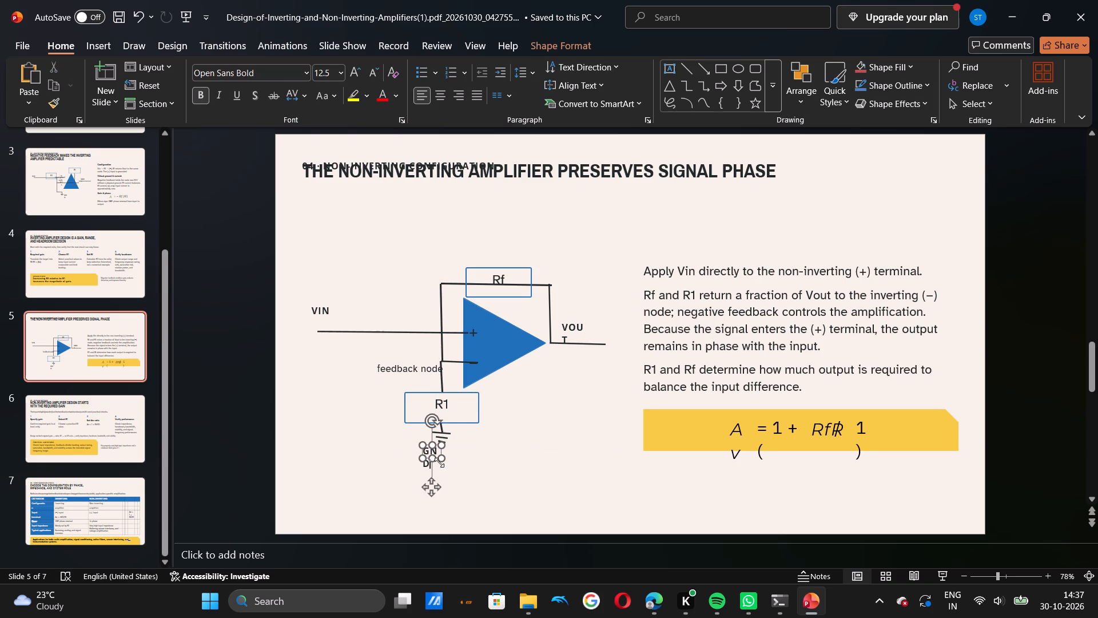
{"action": "left_click_drag", "start_coordinate": [440, 461], "coordinate": [460, 474]}
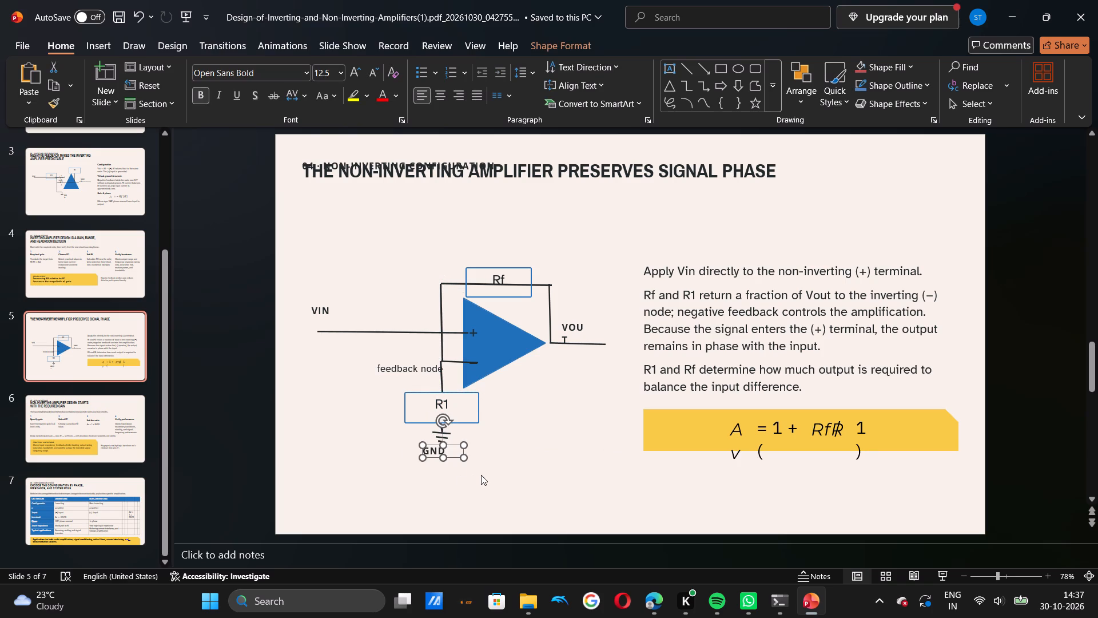
{"action": "left_click", "coordinate": [481, 475]}
{"action": "left_click", "coordinate": [426, 449]}
{"action": "left_click_drag", "start_coordinate": [432, 445], "coordinate": [439, 445]}
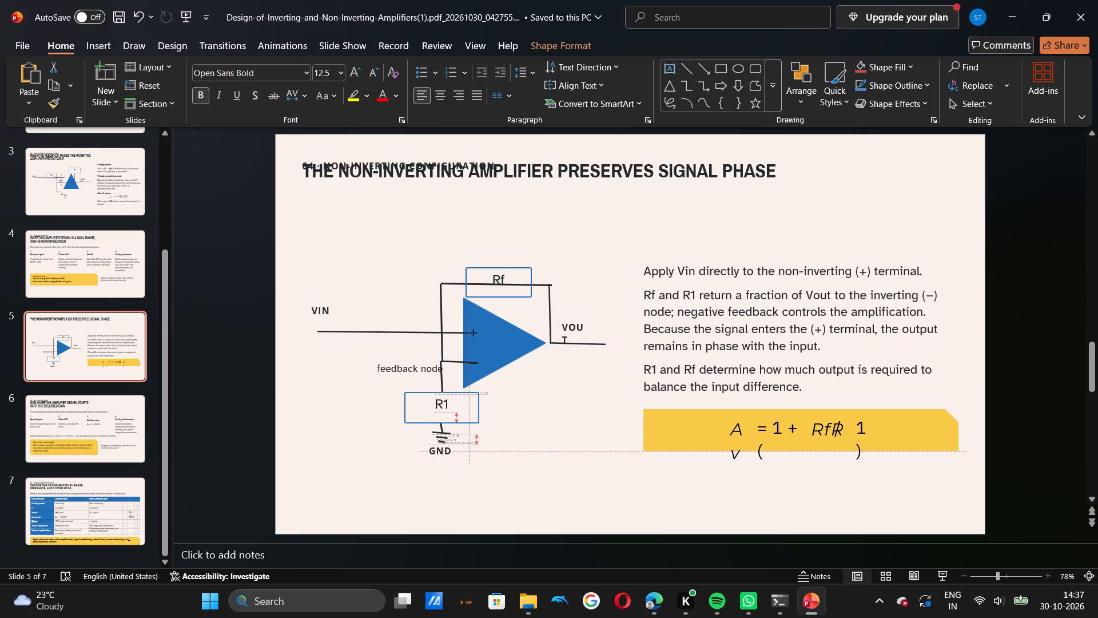
{"action": "left_click_drag", "start_coordinate": [439, 445], "coordinate": [442, 445]}
{"action": "left_click", "coordinate": [390, 435]}
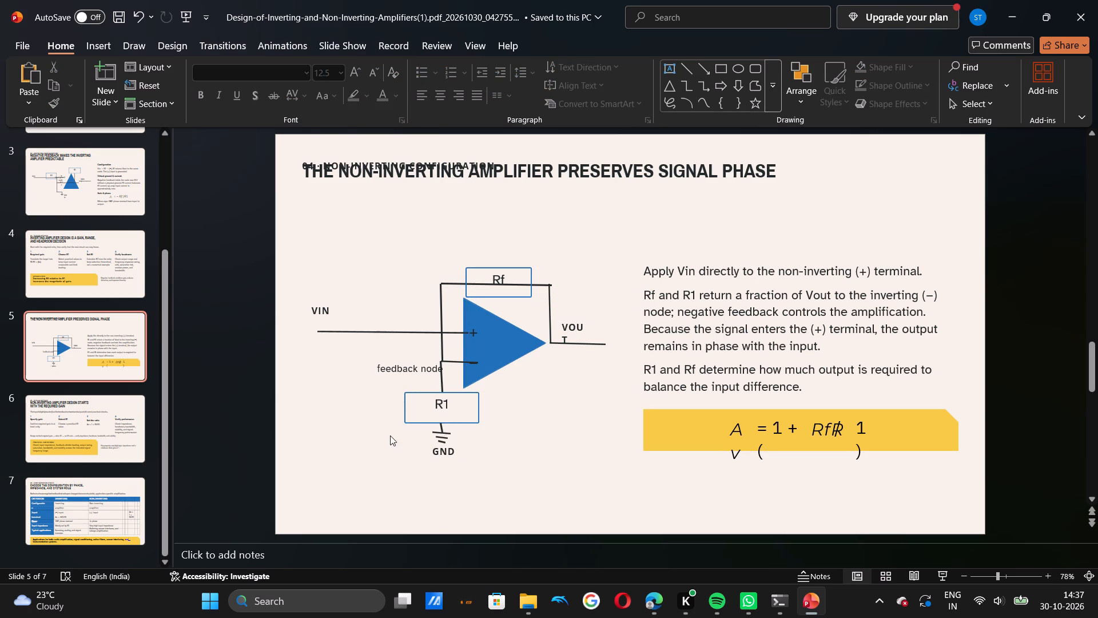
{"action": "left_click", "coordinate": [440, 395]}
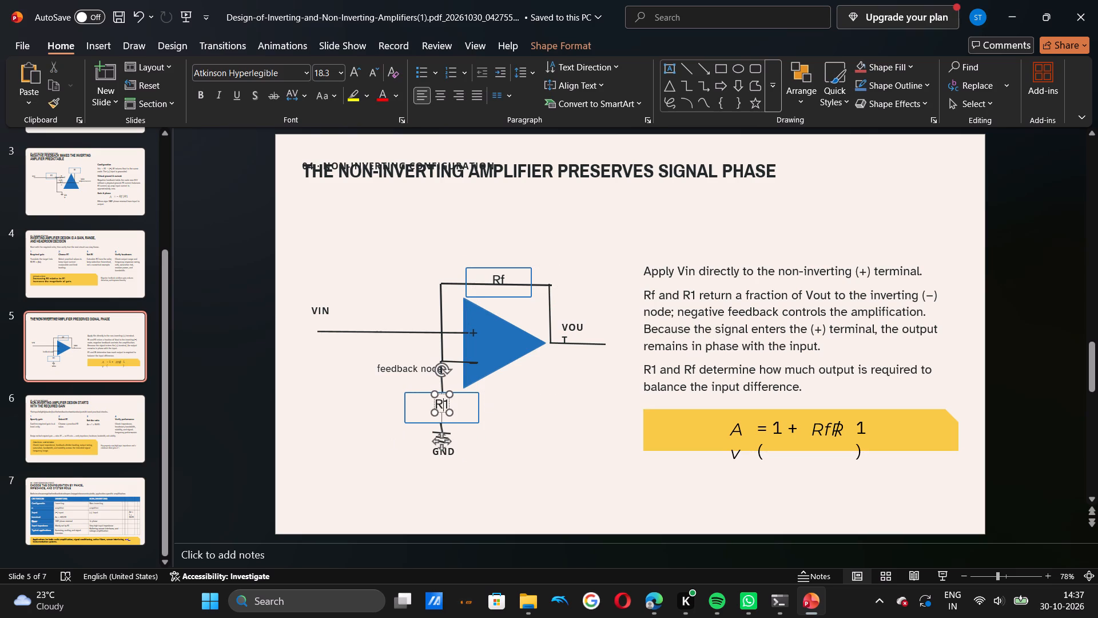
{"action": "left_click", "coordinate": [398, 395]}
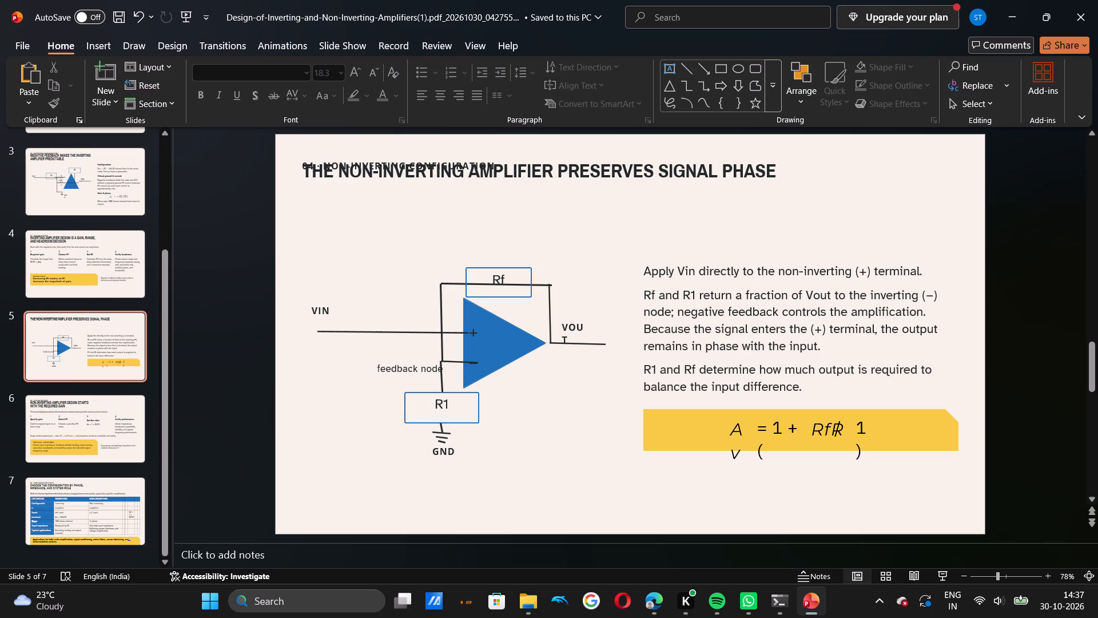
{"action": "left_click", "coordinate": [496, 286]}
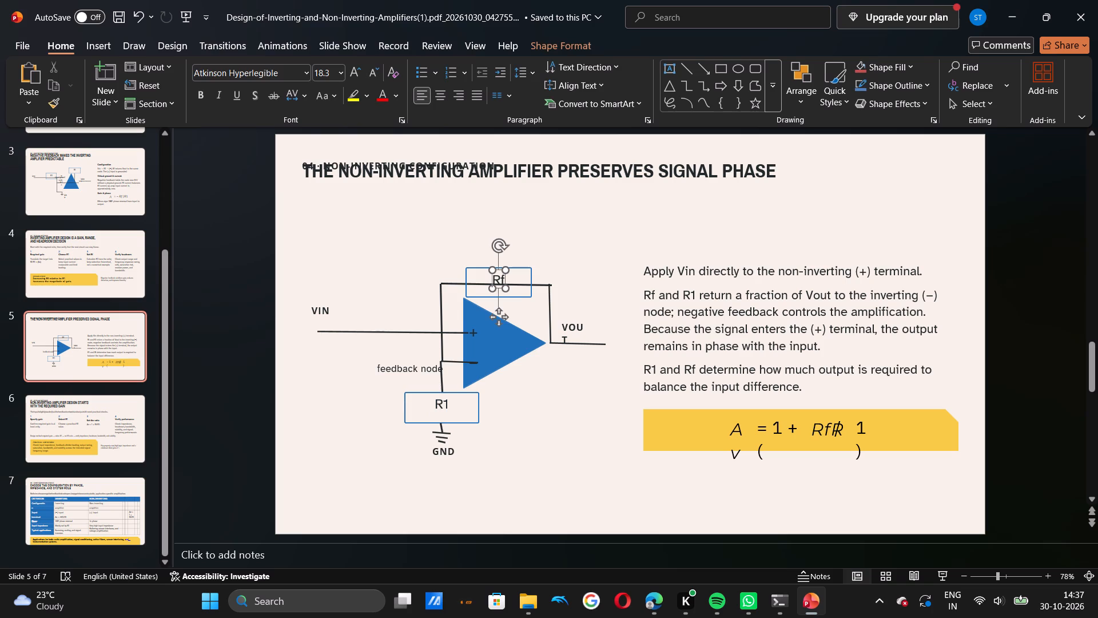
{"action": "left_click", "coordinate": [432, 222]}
Shift the non-inverting circuit drawing slightly right and down relative to its text labels.
{"action": "left_click_drag", "start_coordinate": [482, 335], "coordinate": [484, 329]}
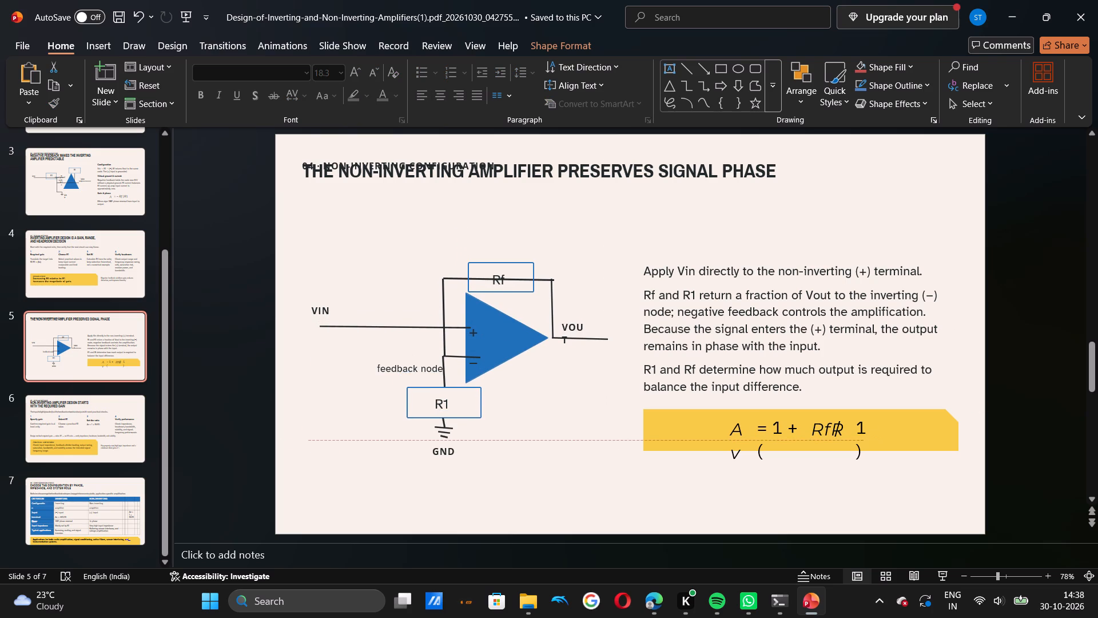
{"action": "left_click_drag", "start_coordinate": [484, 329], "coordinate": [487, 334]}
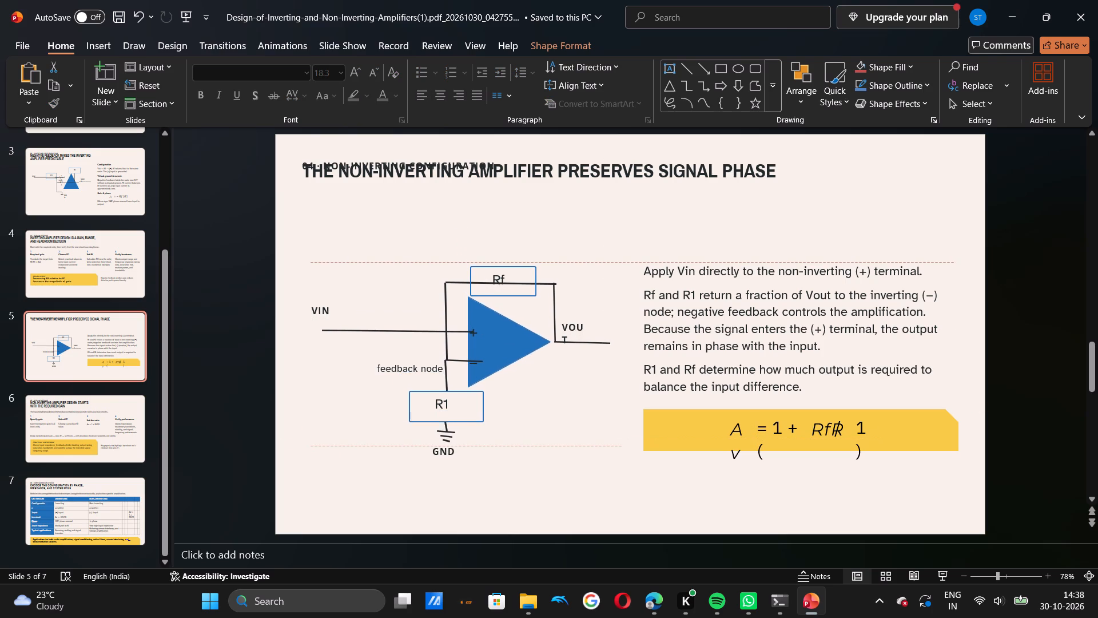
{"action": "left_click_drag", "start_coordinate": [487, 334], "coordinate": [487, 336]}
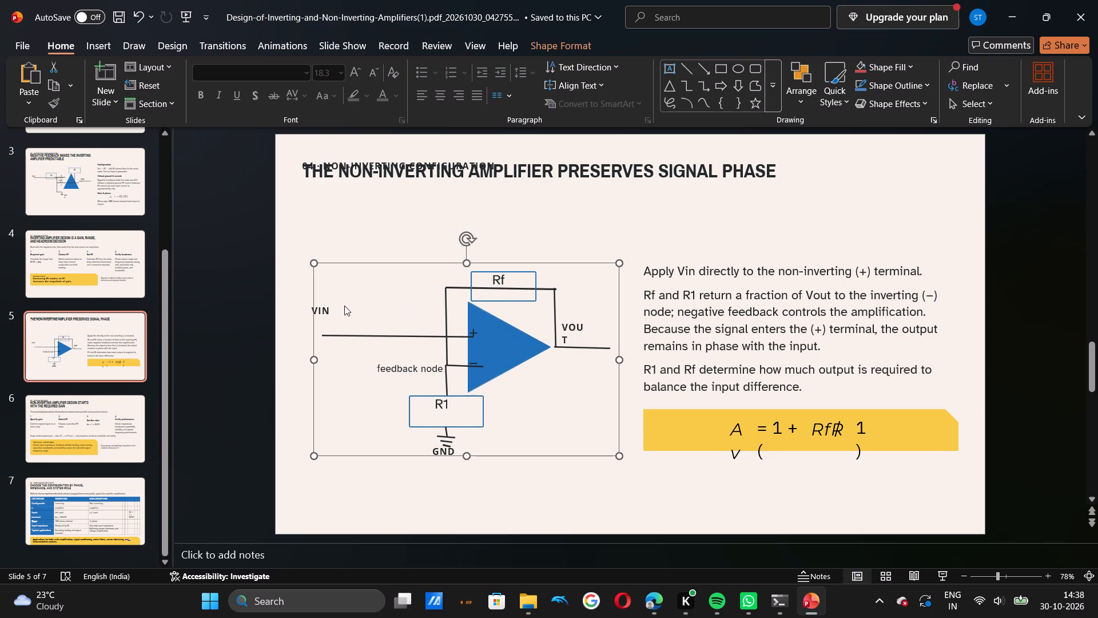
{"action": "left_click", "coordinate": [341, 303]}
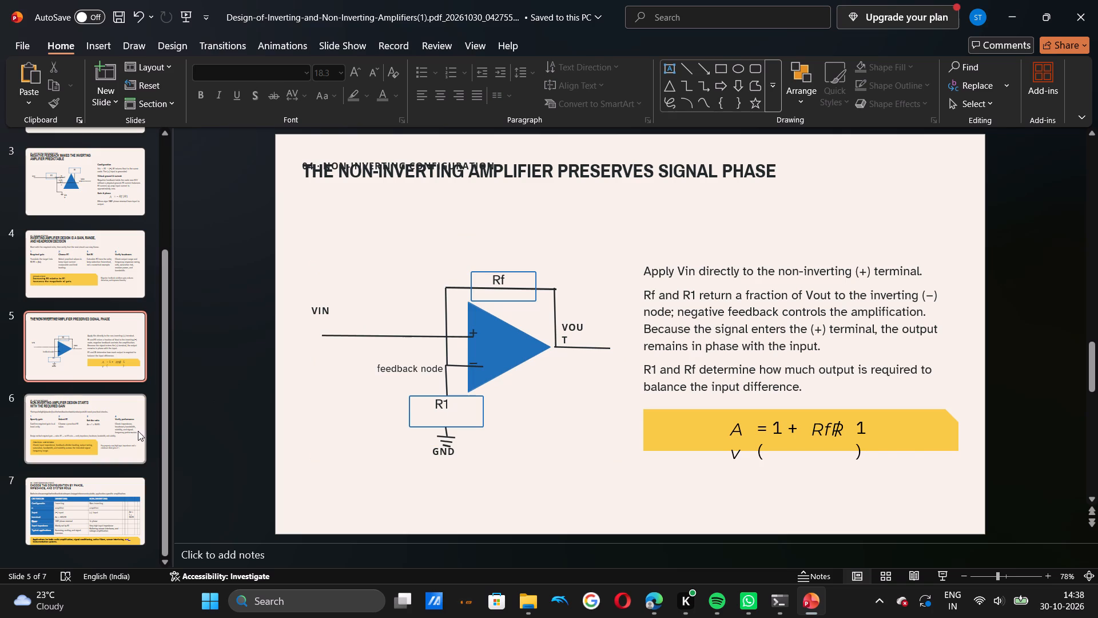
Return to slide 3 and nudge the inverting circuit drawing slightly to the left.
{"action": "left_click", "coordinate": [114, 432]}
{"action": "left_click", "coordinate": [79, 331]}
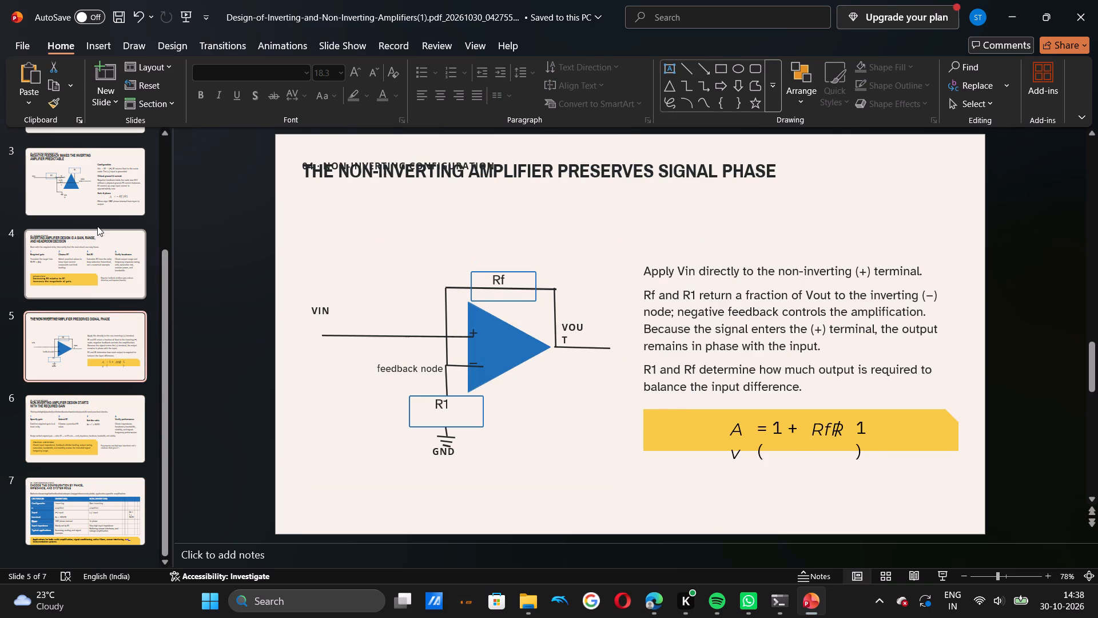
{"action": "left_click", "coordinate": [94, 231]}
{"action": "left_click", "coordinate": [92, 204]}
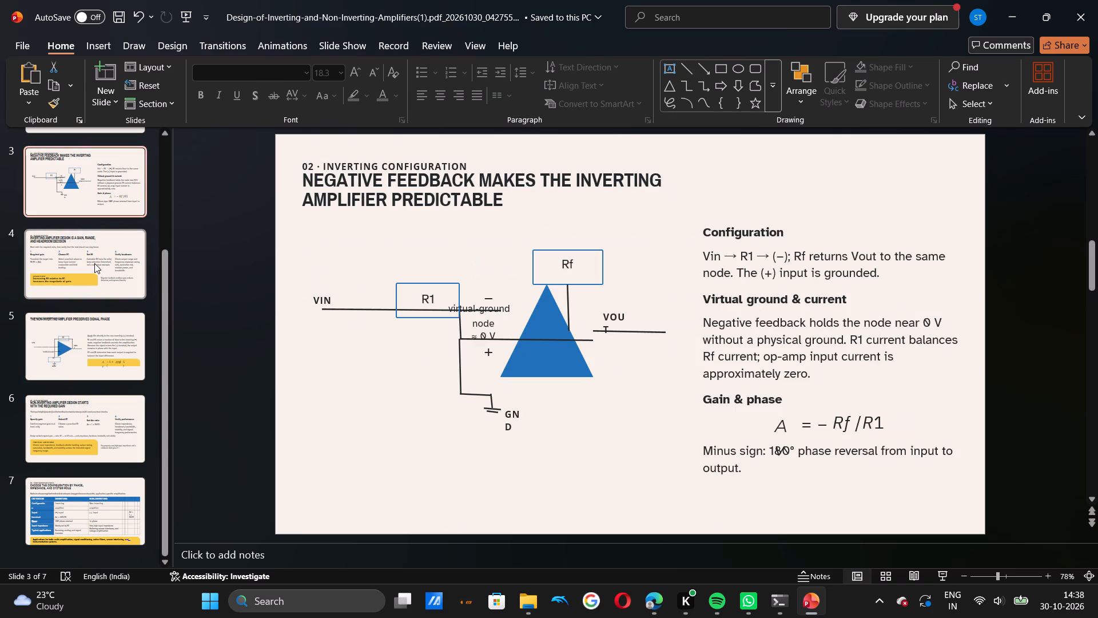
{"action": "left_click", "coordinate": [531, 343]}
{"action": "left_click", "coordinate": [531, 343]}
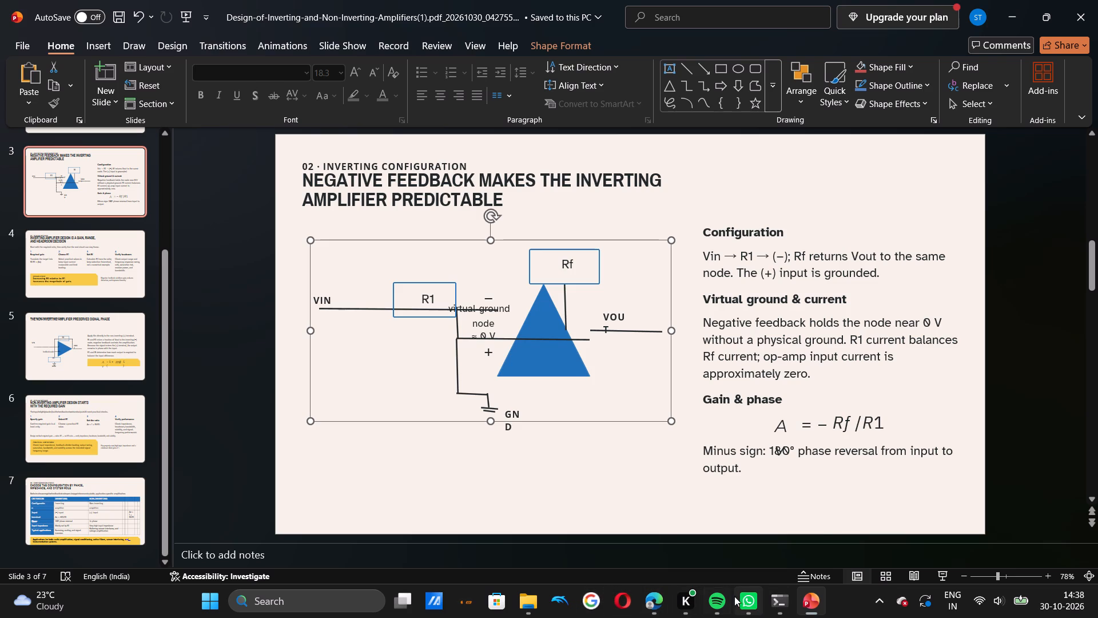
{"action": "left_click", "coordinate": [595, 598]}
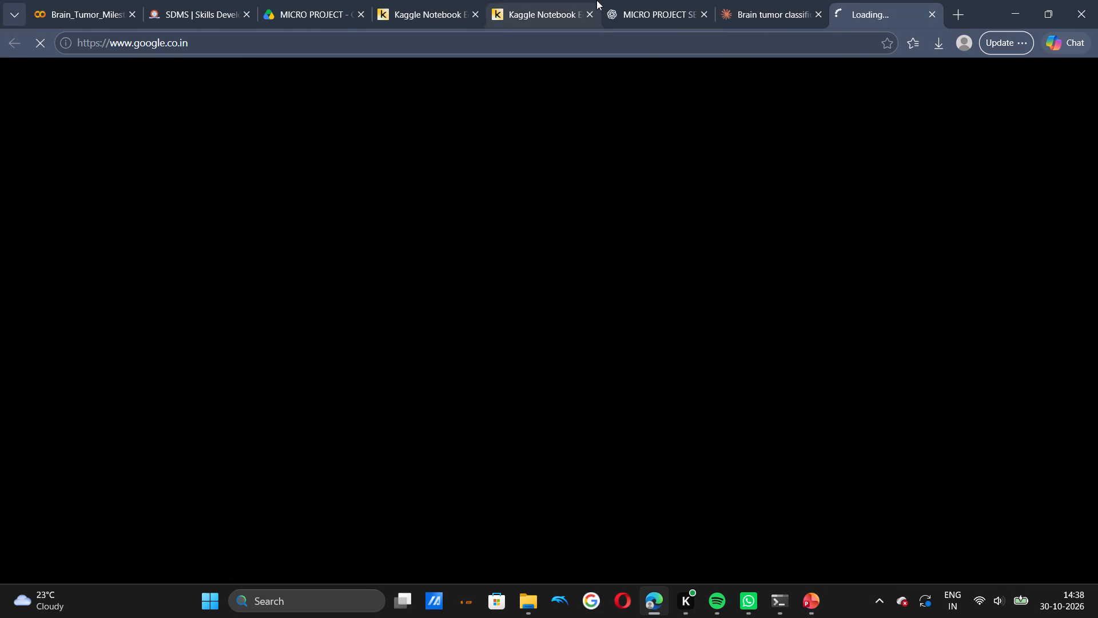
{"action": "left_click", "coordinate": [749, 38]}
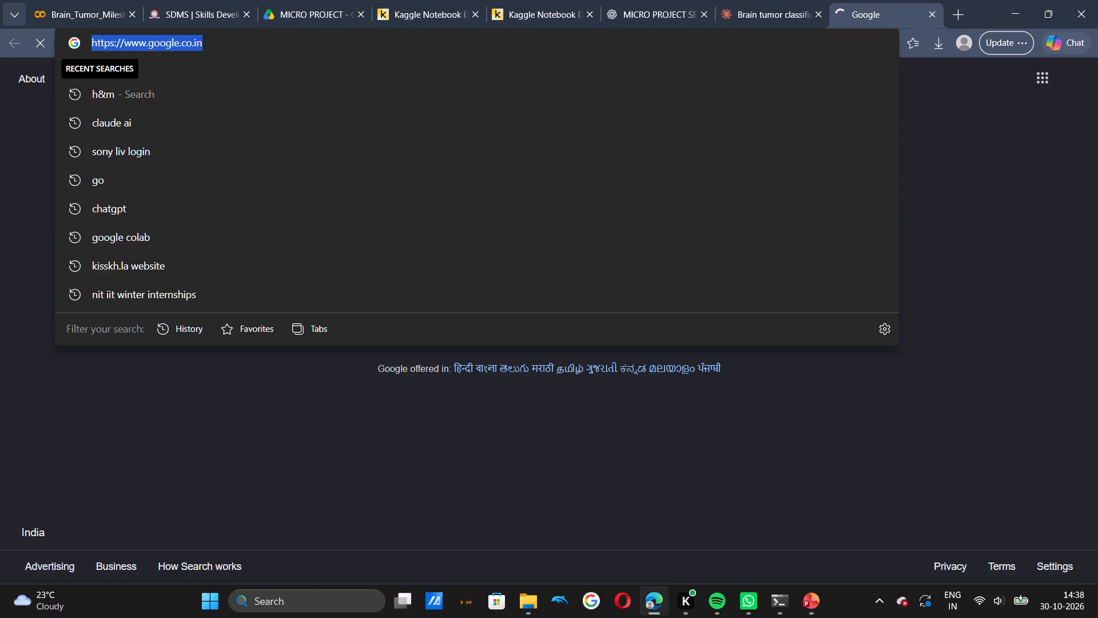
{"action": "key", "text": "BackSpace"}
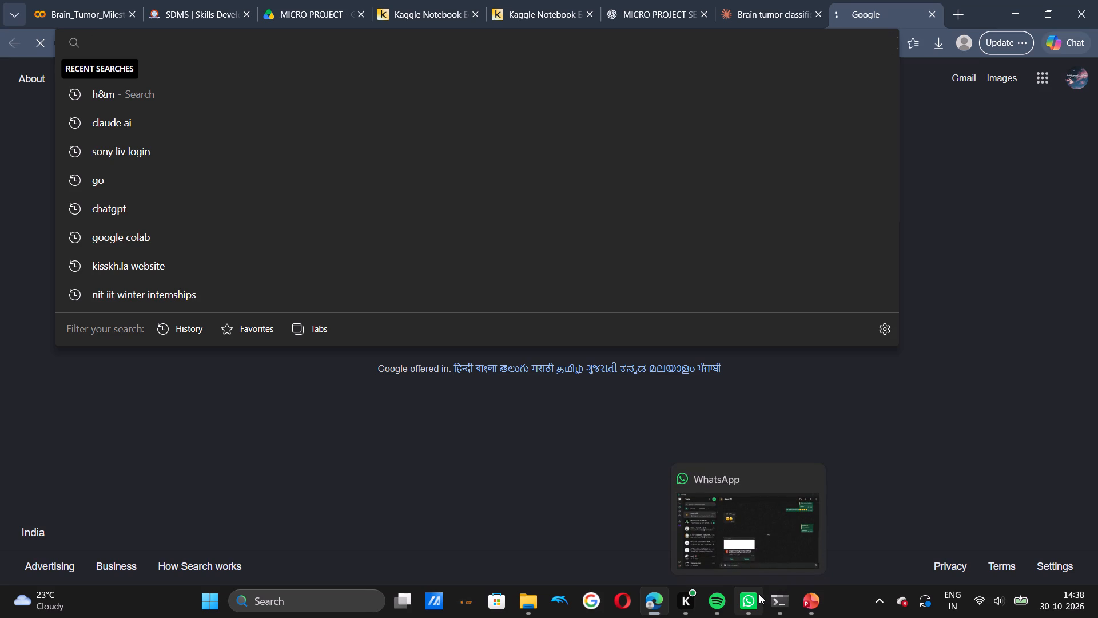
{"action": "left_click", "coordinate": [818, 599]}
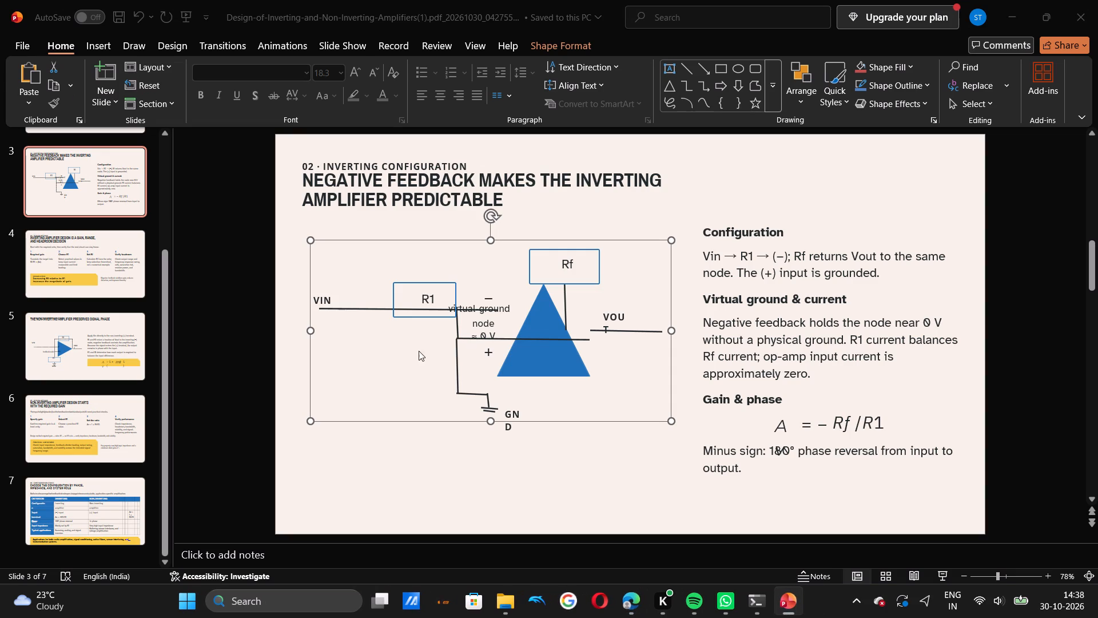
Copy the heading text "NEGATIVE FEEDBACK MAKES THE INVERTING AMPLIFIER PREDICTABLE" on slide 3.
{"action": "left_click", "coordinate": [376, 201]}
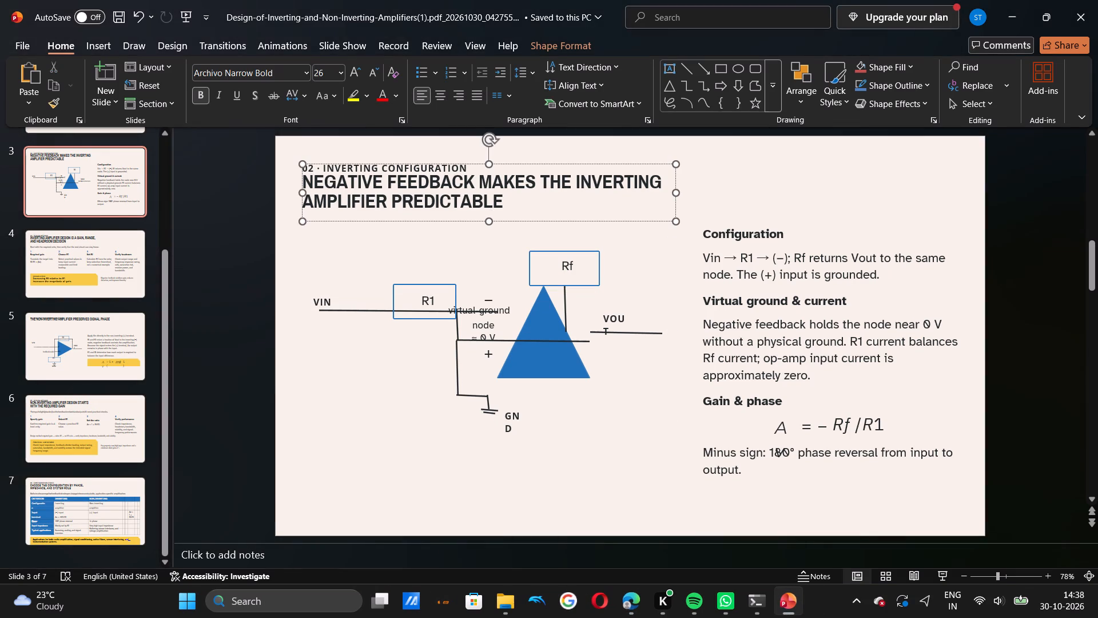
{"action": "left_click", "coordinate": [303, 179]}
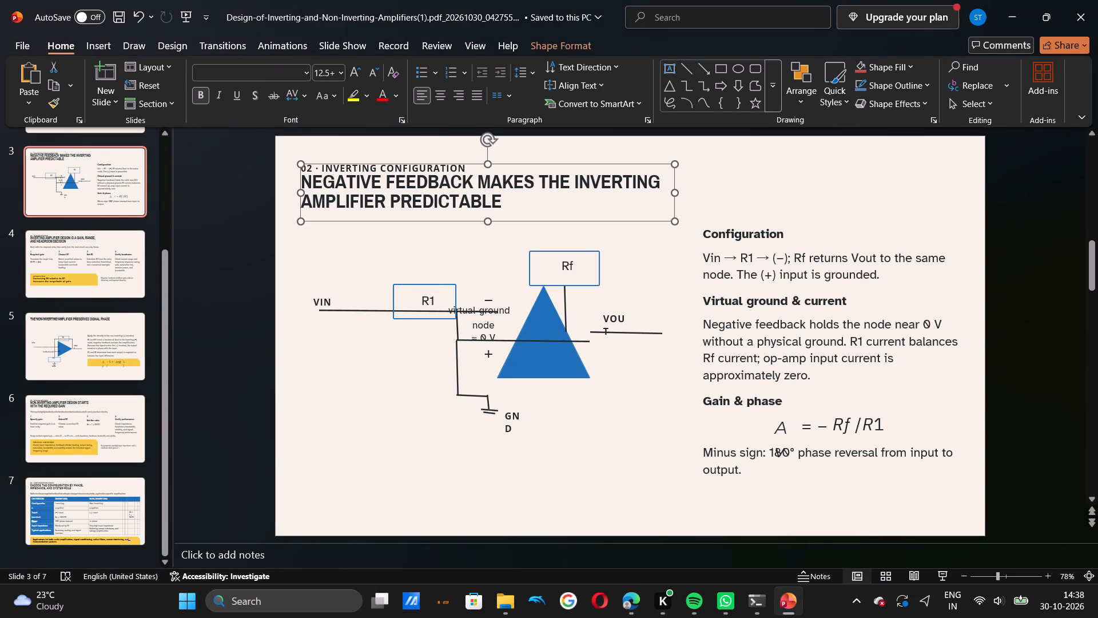
{"action": "left_click", "coordinate": [307, 179]}
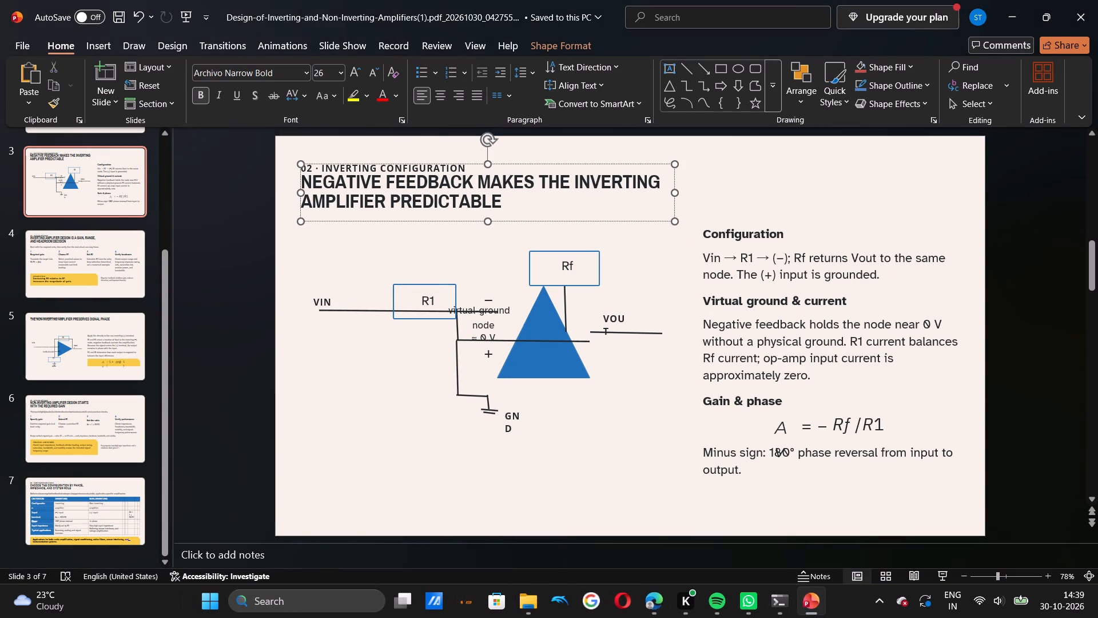
{"action": "left_click", "coordinate": [305, 179]}
{"action": "left_click_drag", "start_coordinate": [305, 179], "coordinate": [545, 215]}
{"action": "key", "text": "ctrl+c"}
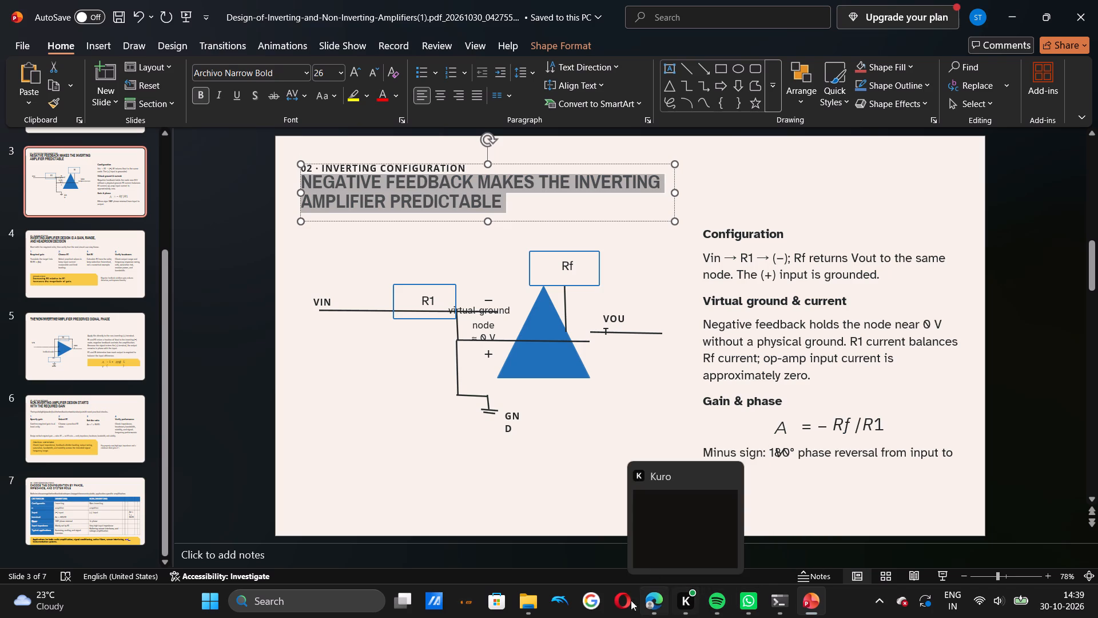
Switch to Microsoft Edge and search the web for the copied heading followed by "circuit diagram".
{"action": "left_click", "coordinate": [582, 604]}
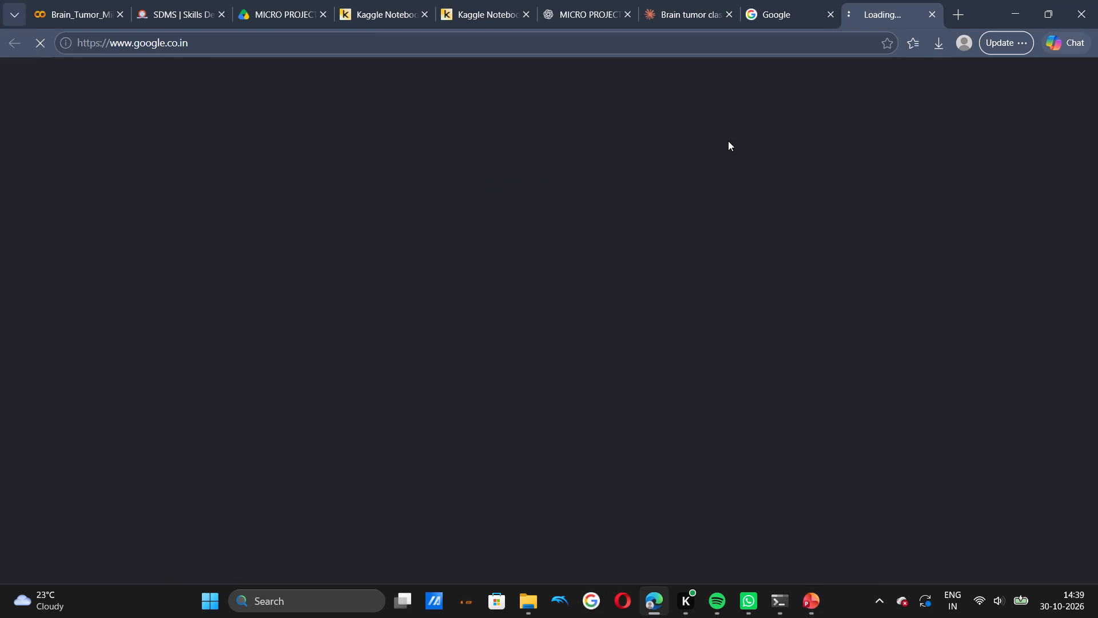
{"action": "left_click", "coordinate": [932, 13]}
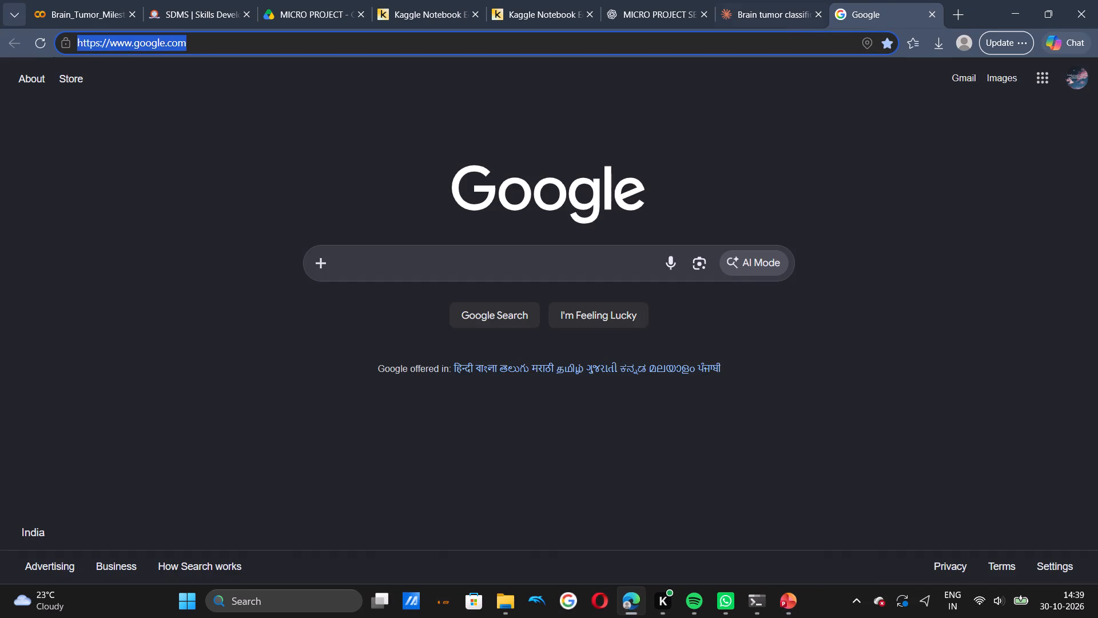
{"action": "left_click", "coordinate": [774, 43]}
{"action": "key", "text": "ctrl+a"}
{"action": "key", "text": "ctrl+BackSpace"}
{"action": "key", "text": "ctrl+v"}
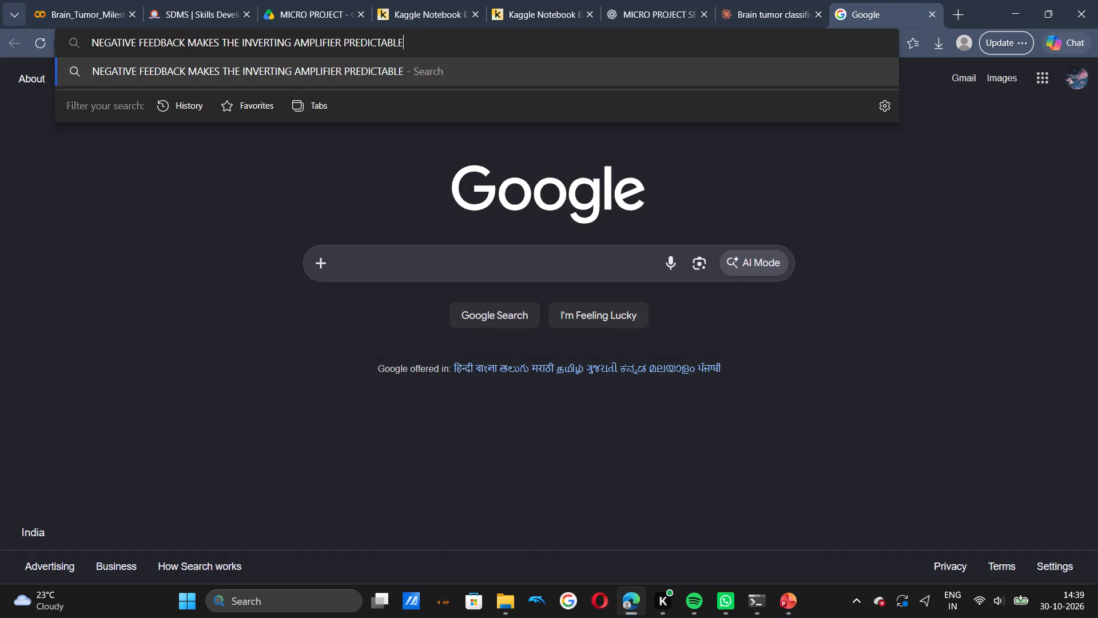
{"action": "key", "text": "space"}
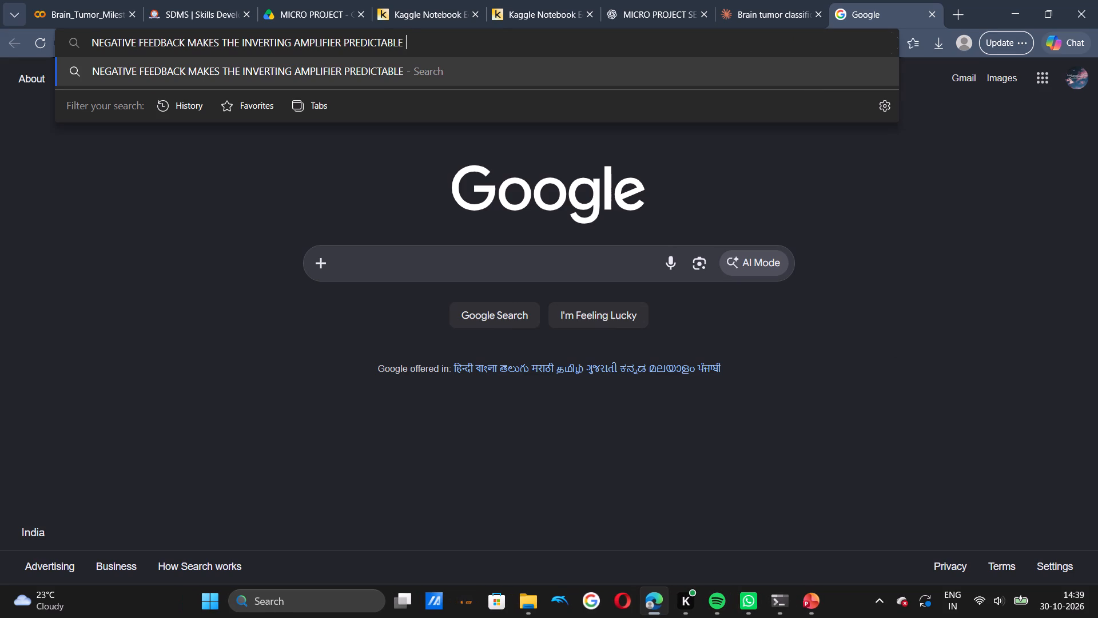
{"action": "type", "text": "circi"}
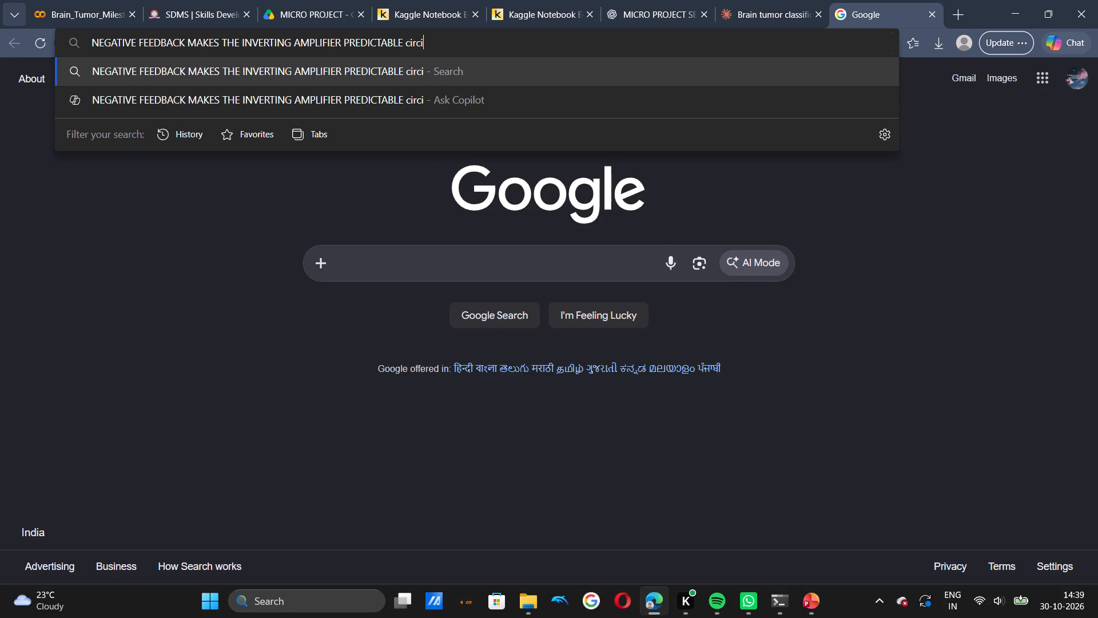
{"action": "key", "text": "BackSpace"}
{"action": "type", "text": "cuit"}
{"action": "key", "text": "space"}
{"action": "key", "text": "BackSpace"}
{"action": "key", "text": "BackSpace"}
{"action": "key", "text": "BackSpace"}
{"action": "key", "text": "BackSpace"}
{"action": "key", "text": "BackSpace"}
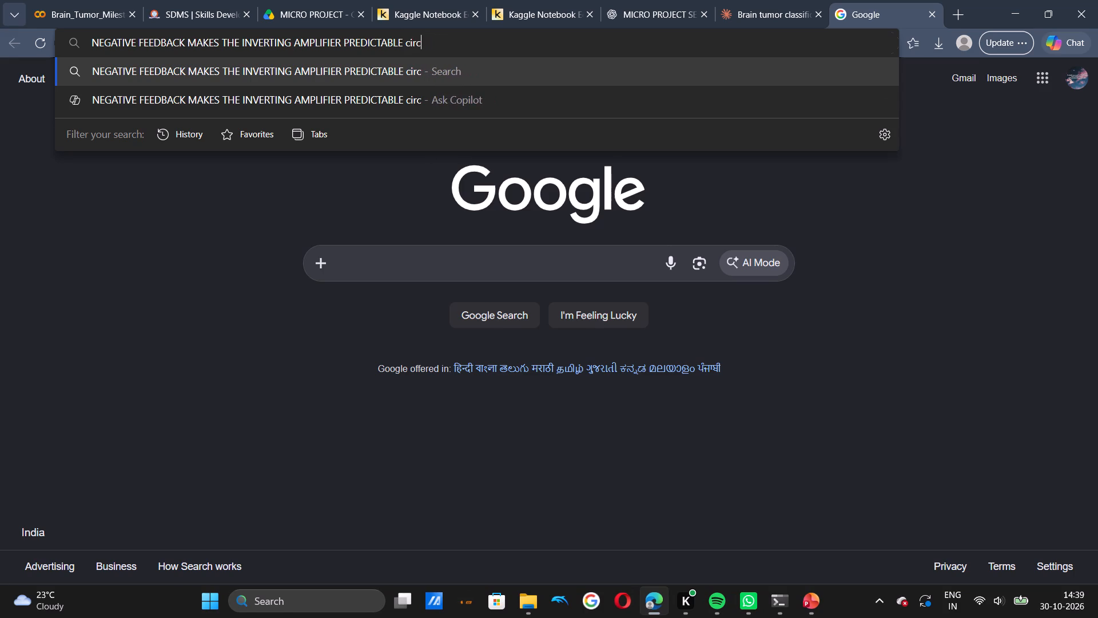
{"action": "key", "text": "BackSpace"}
{"action": "key", "text": "BackSpace"}
{"action": "key", "text": "BackSpace"}
{"action": "key", "text": "BackSpace"}
{"action": "type", "text": "circuit diagram"}
{"action": "key", "text": "Return"}
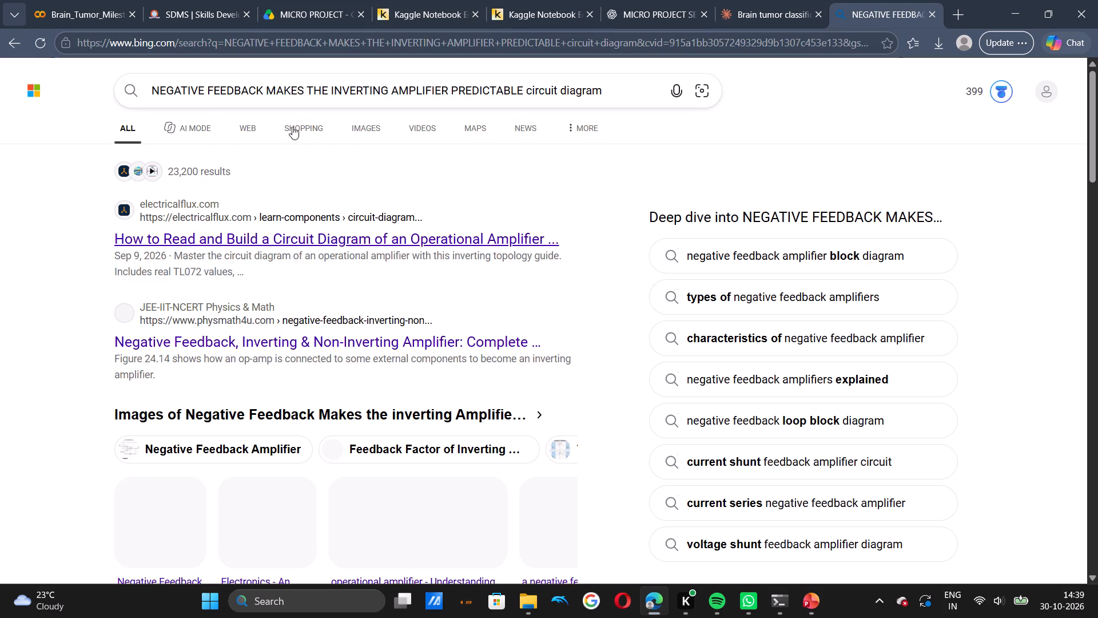
Show the image results and open the TikZ.net "Inverting Op Amp – Negative Feedback" diagram.
{"action": "left_click", "coordinate": [363, 129]}
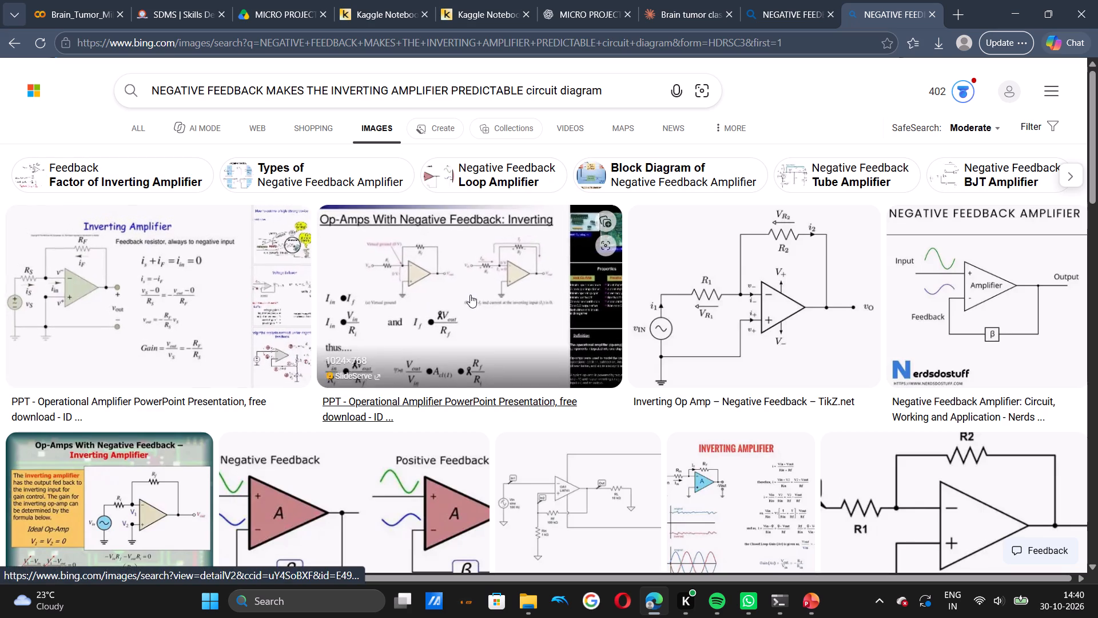
{"action": "left_click", "coordinate": [707, 322]}
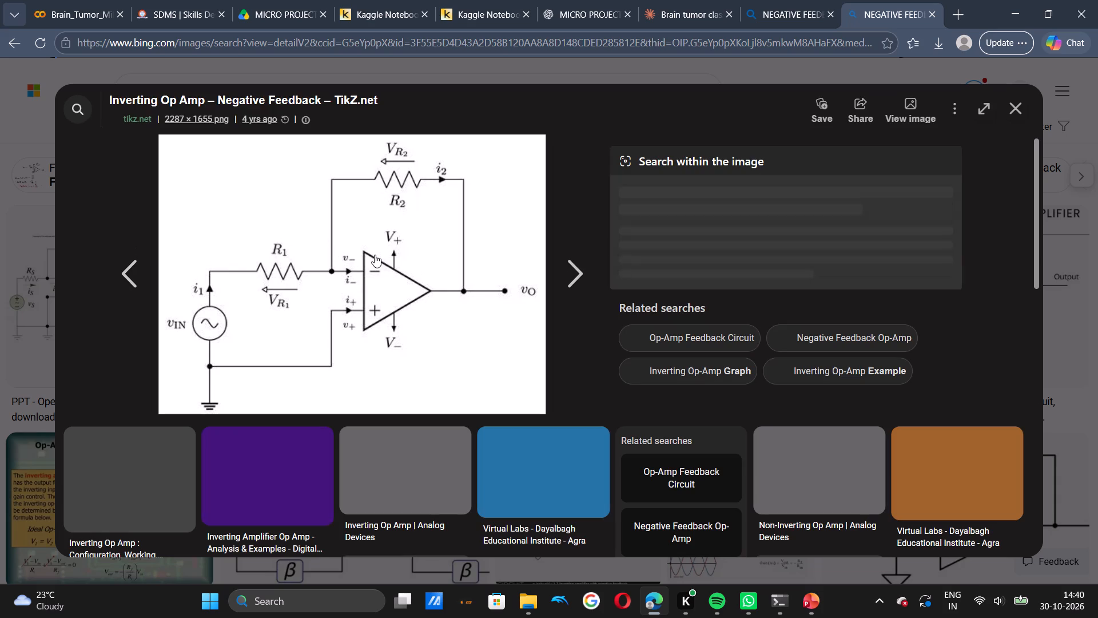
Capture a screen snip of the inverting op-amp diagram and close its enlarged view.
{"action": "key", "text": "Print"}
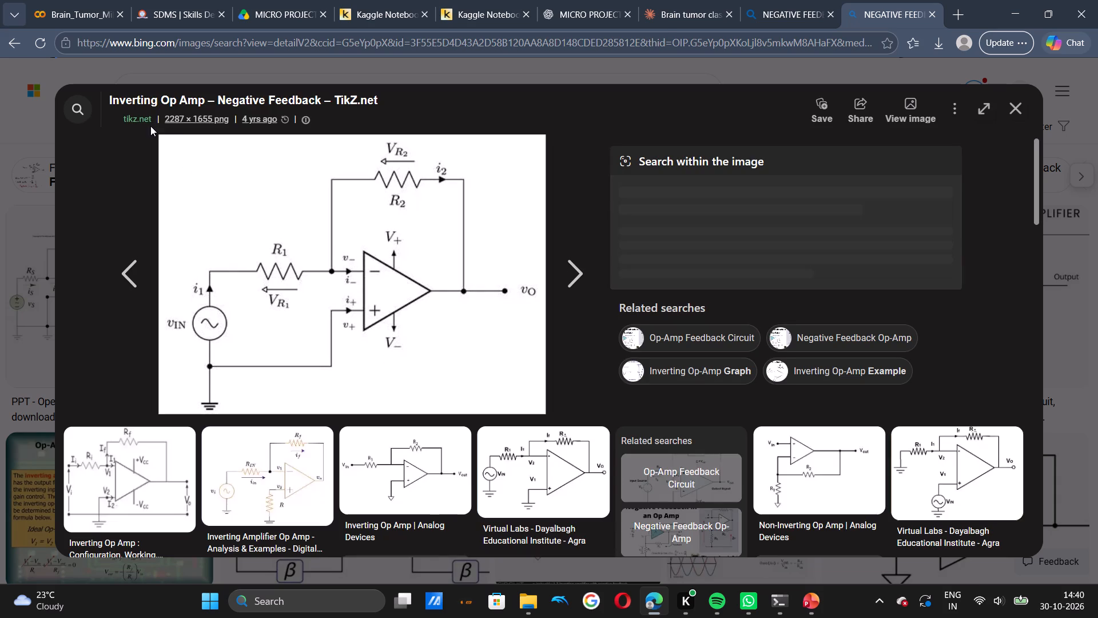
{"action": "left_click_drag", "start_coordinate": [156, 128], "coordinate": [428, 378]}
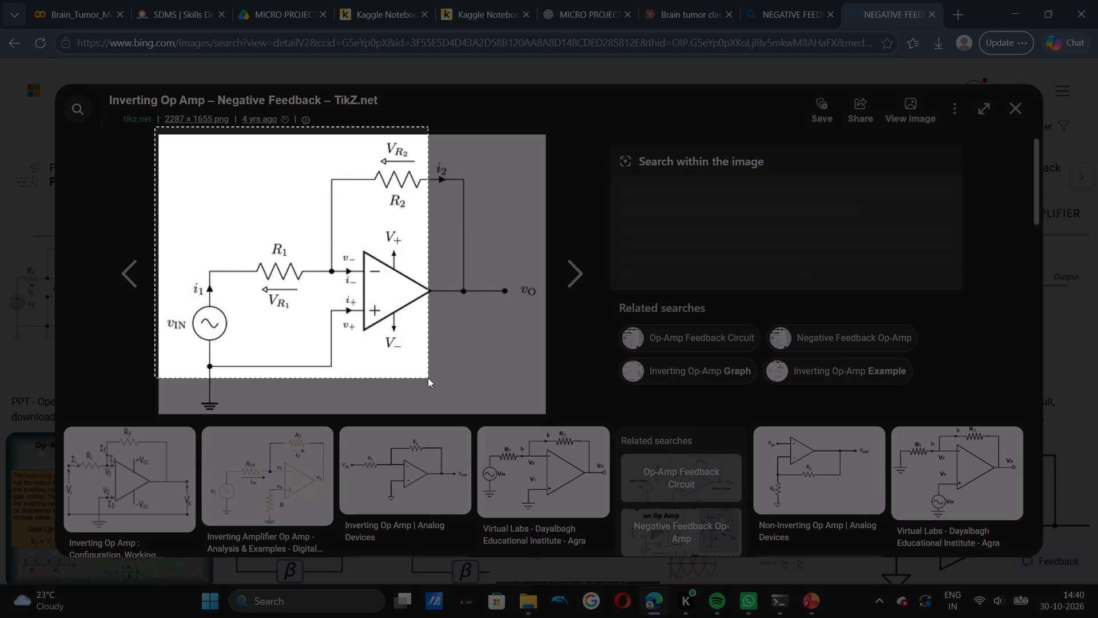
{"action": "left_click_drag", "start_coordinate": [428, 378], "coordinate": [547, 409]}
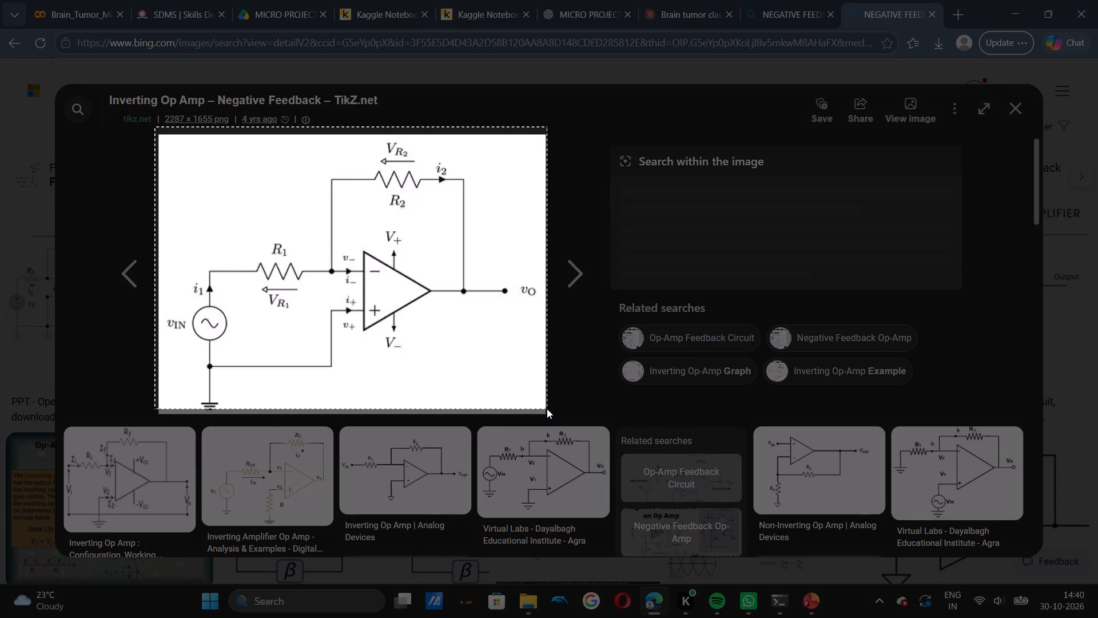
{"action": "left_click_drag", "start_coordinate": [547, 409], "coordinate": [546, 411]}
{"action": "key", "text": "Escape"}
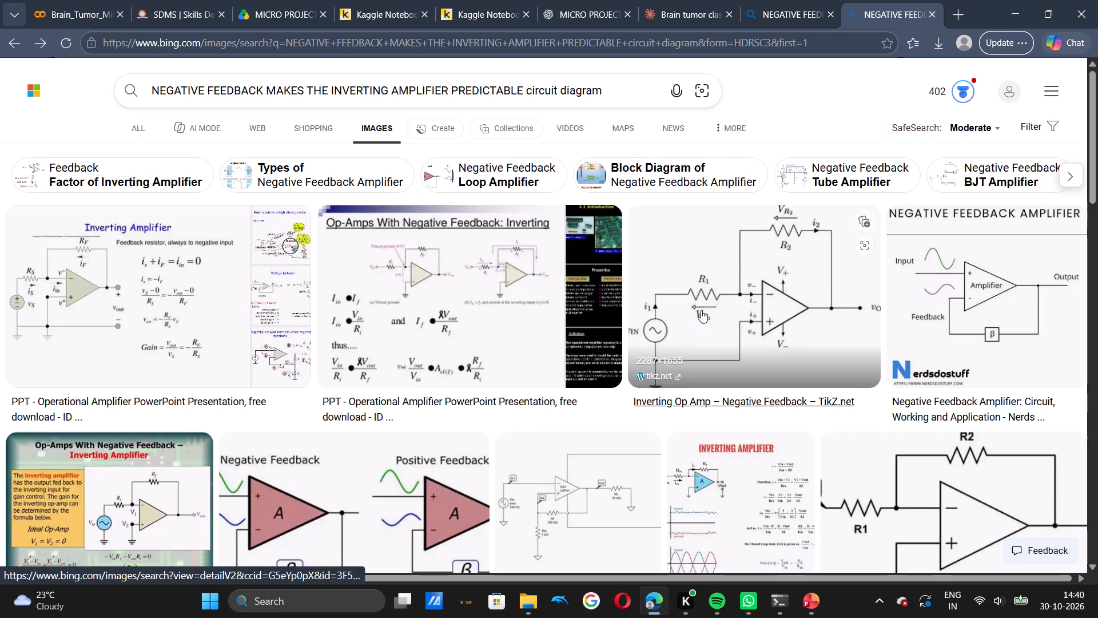
Reopen the TikZ.net inverting op-amp diagram and snip it cropped to the edges of its white background.
{"action": "left_click", "coordinate": [701, 310]}
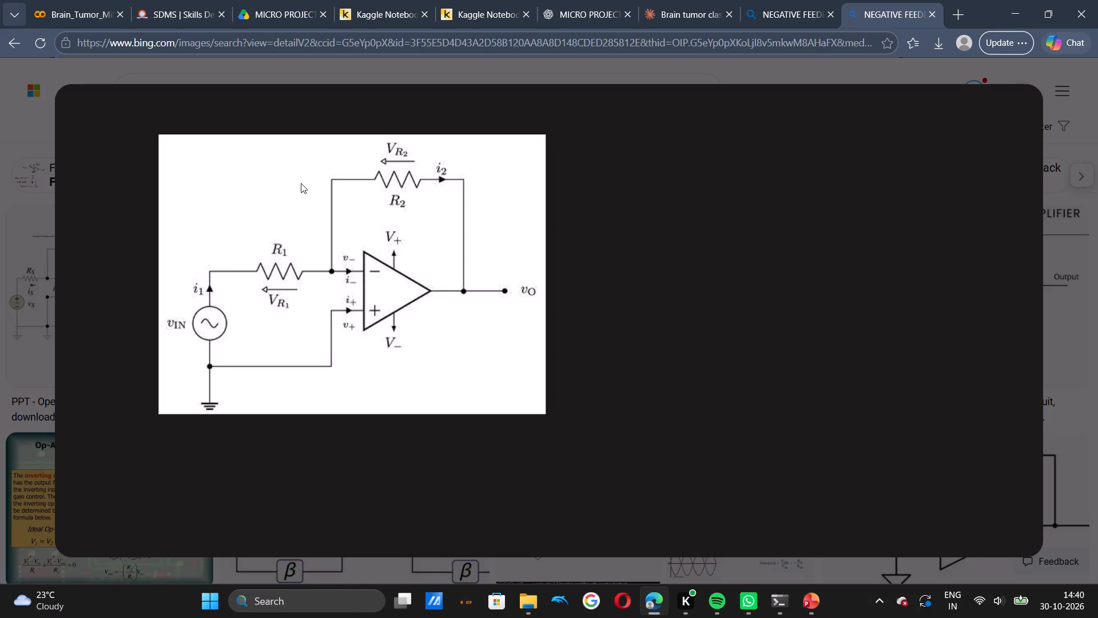
{"action": "key", "text": "Print"}
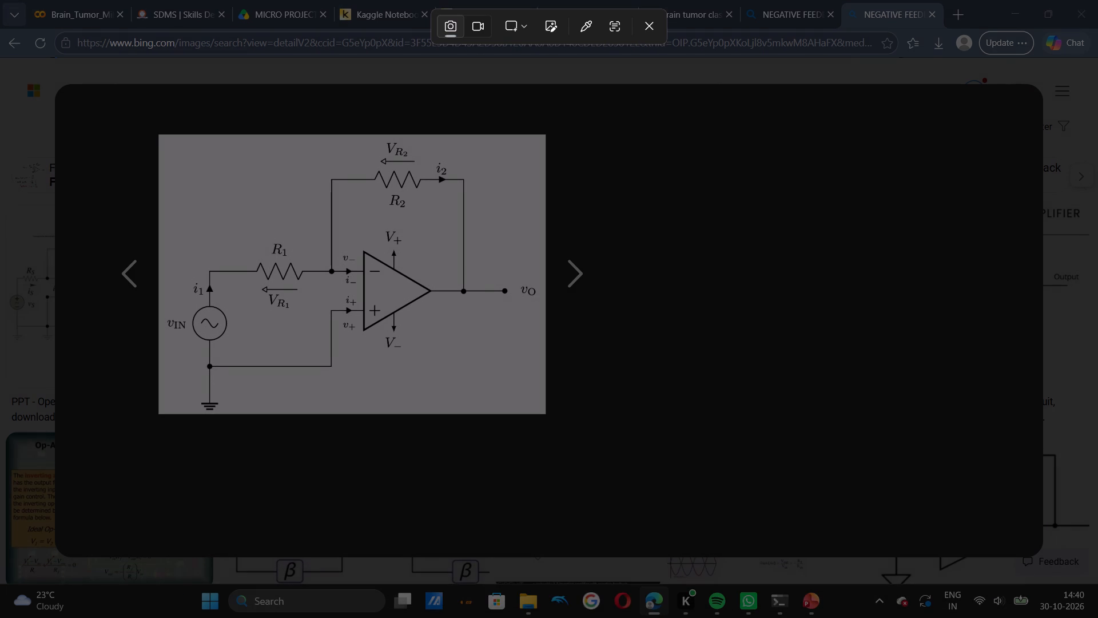
{"action": "left_click_drag", "start_coordinate": [160, 136], "coordinate": [545, 400]}
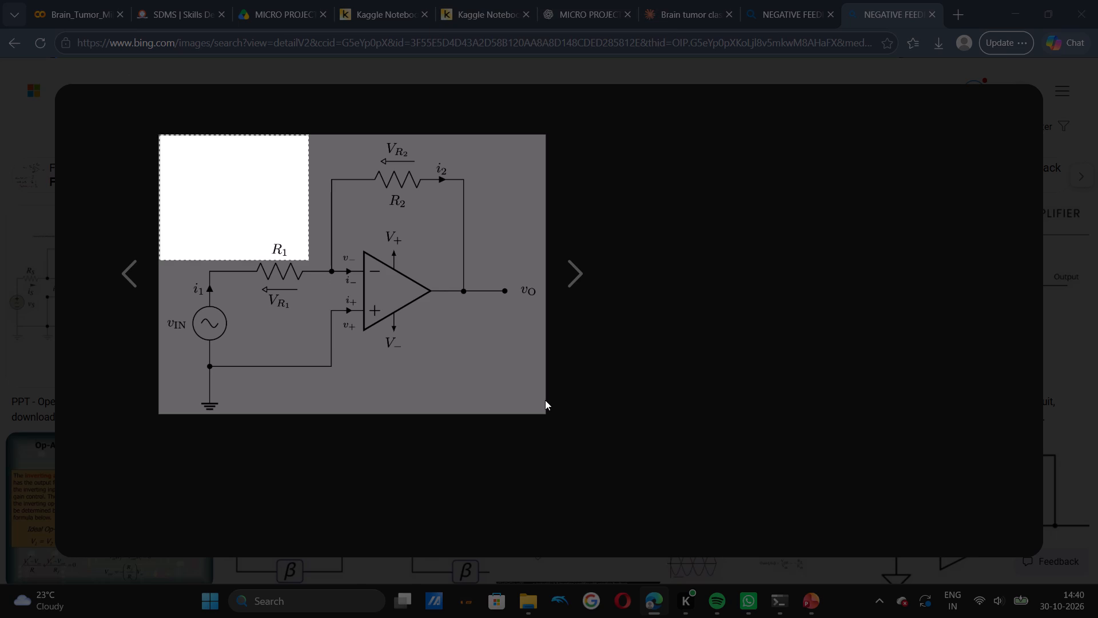
{"action": "left_click_drag", "start_coordinate": [545, 400], "coordinate": [544, 414]}
Return to slide 3 of the presentation in PowerPoint and deselect the heading.
{"action": "left_click", "coordinate": [796, 613]}
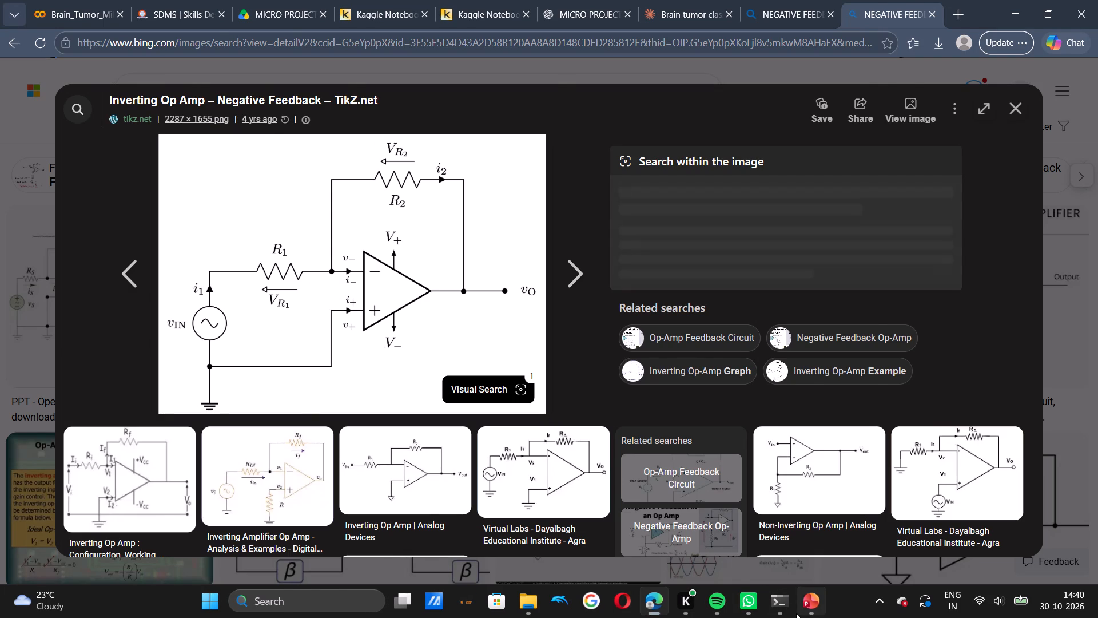
{"action": "left_click", "coordinate": [487, 320]}
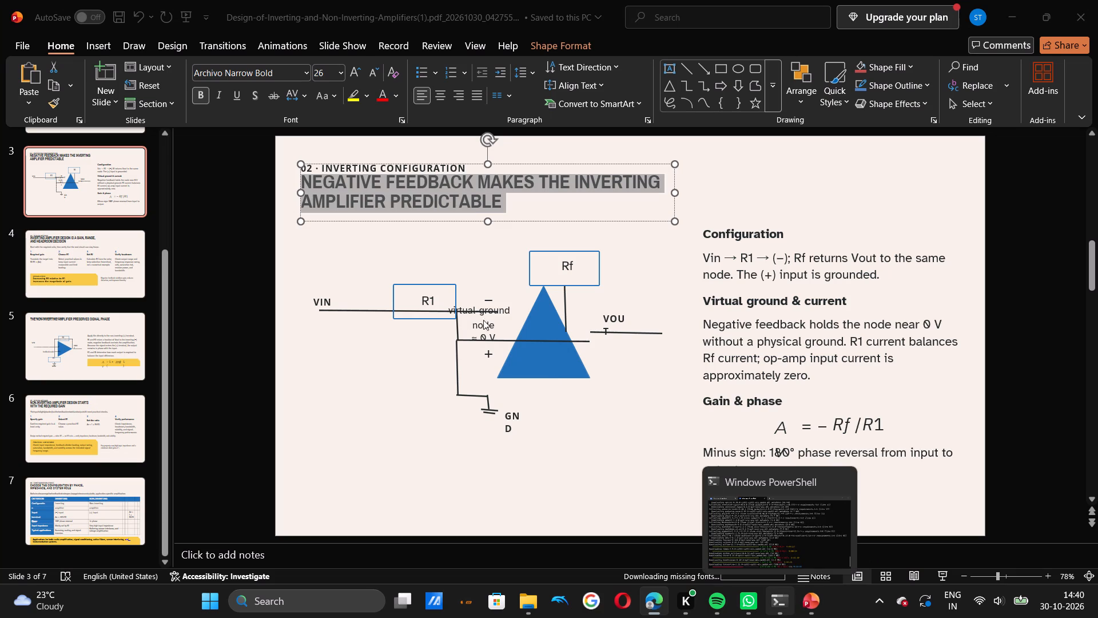
{"action": "left_click", "coordinate": [456, 317]}
{"action": "left_click", "coordinate": [395, 348]}
{"action": "left_click", "coordinate": [395, 348]}
{"action": "double_click", "coordinate": [395, 348]}
{"action": "left_click", "coordinate": [403, 251]}
{"action": "left_click", "coordinate": [362, 344]}
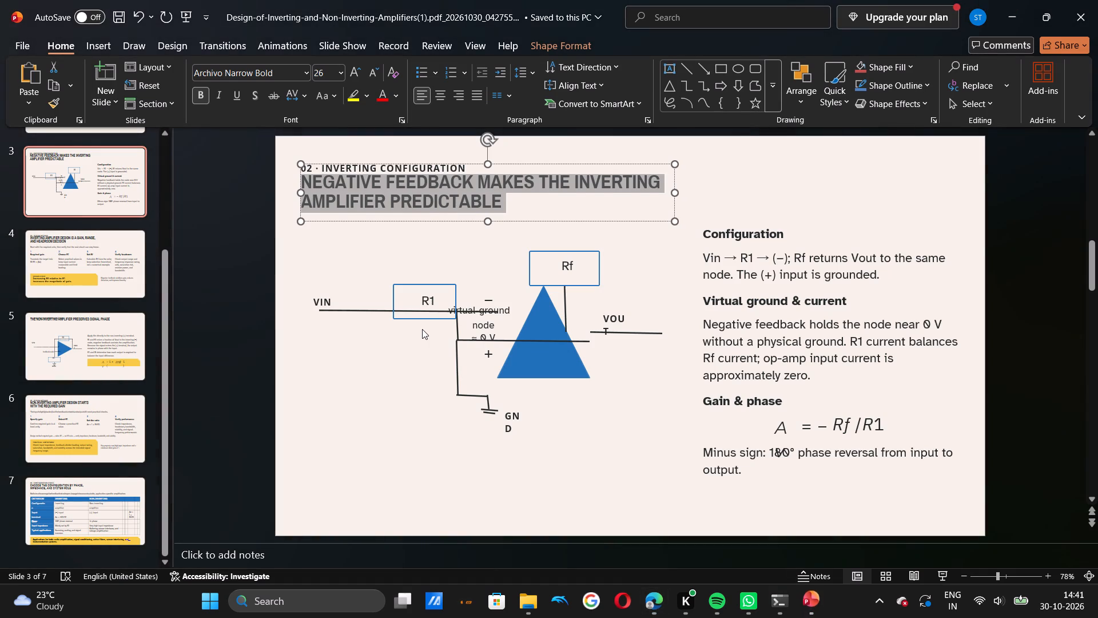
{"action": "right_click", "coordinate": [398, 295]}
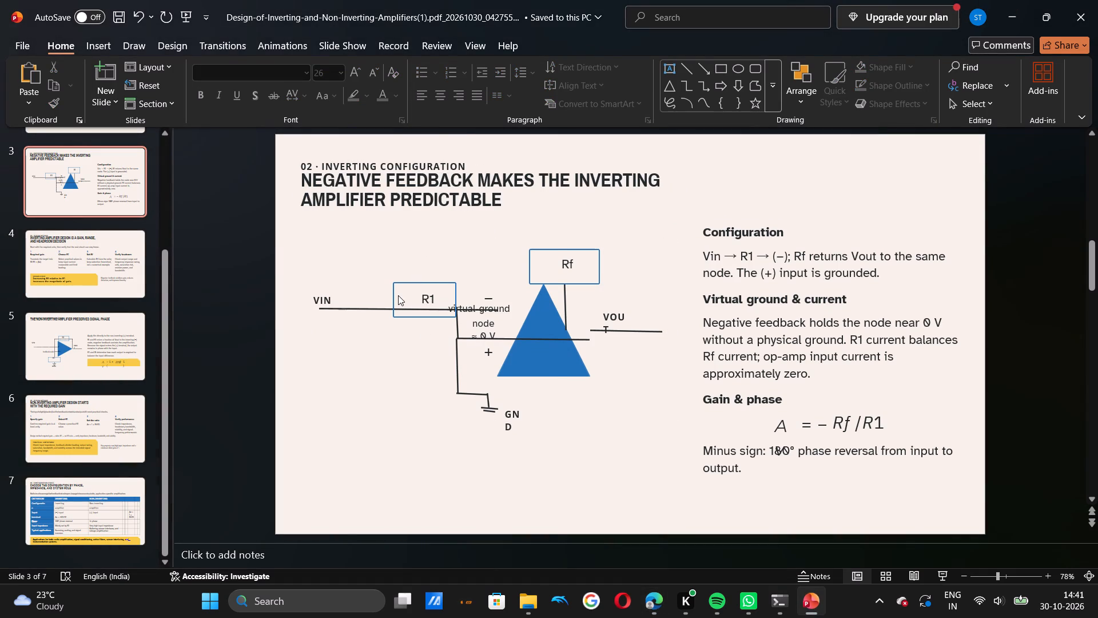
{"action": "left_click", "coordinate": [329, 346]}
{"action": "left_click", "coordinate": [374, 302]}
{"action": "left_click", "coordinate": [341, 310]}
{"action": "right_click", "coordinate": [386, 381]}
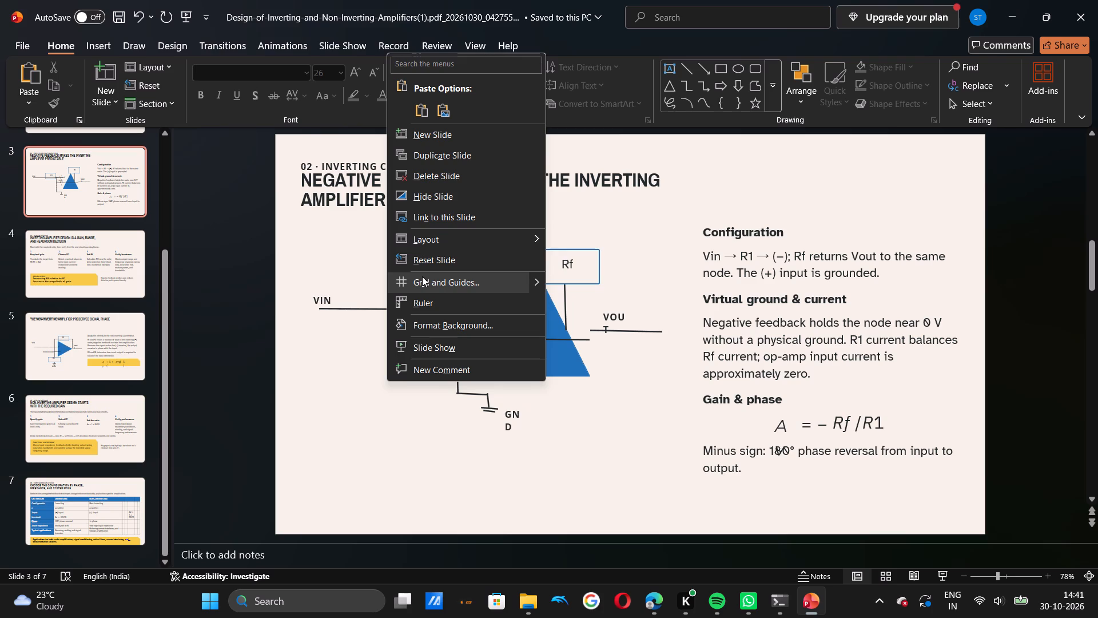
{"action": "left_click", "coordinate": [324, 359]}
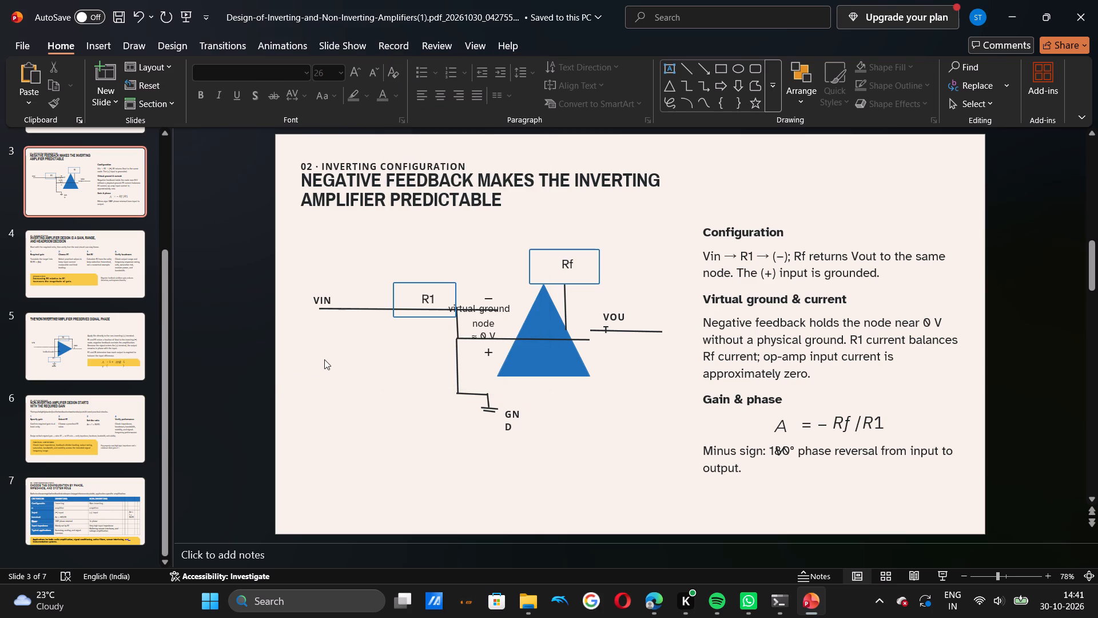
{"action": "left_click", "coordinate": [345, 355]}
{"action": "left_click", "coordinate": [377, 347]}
Delete the inverting circuit drawing from slide 3, leaving its separate text labels in place.
{"action": "left_click", "coordinate": [376, 305]}
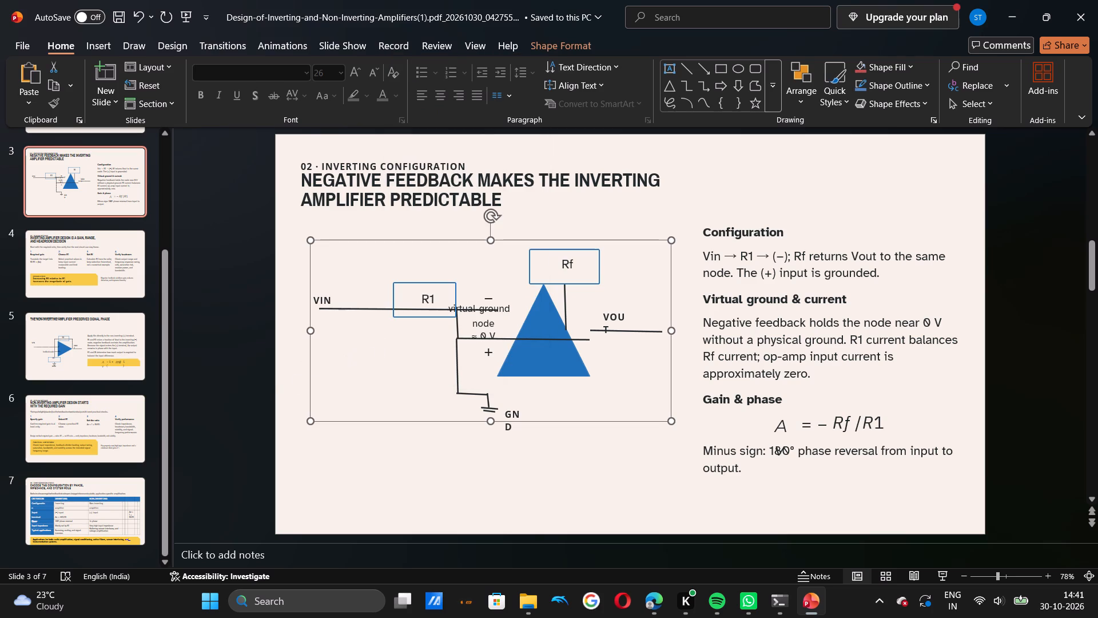
{"action": "right_click", "coordinate": [586, 236]}
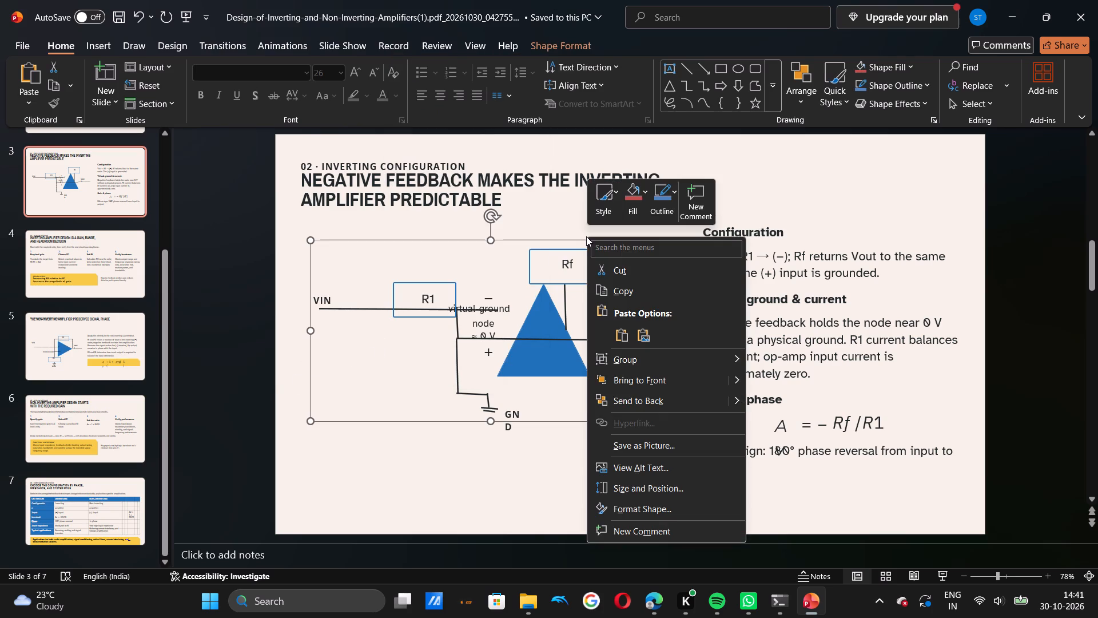
{"action": "left_click", "coordinate": [467, 347]}
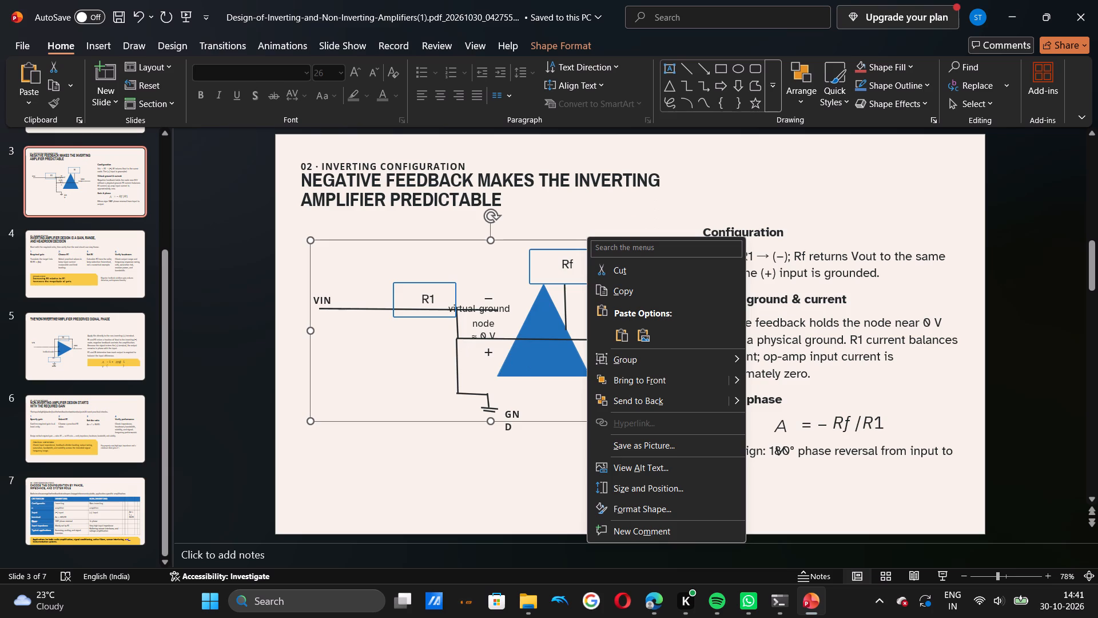
{"action": "key", "text": "Delete"}
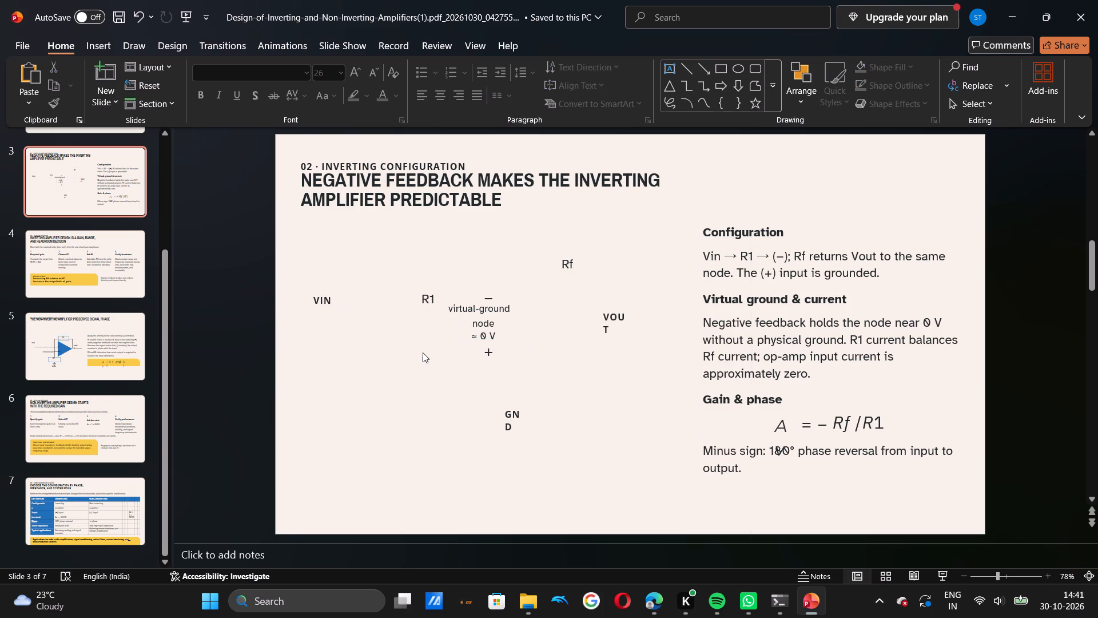
Delete the leftover virtual-ground, R1 and VIN labels from the cleared circuit area on slide 3.
{"action": "left_click", "coordinate": [467, 299]}
{"action": "key", "text": "Delete"}
{"action": "left_click", "coordinate": [437, 299]}
{"action": "key", "text": "Delete"}
{"action": "left_click", "coordinate": [327, 298]}
{"action": "key", "text": "Delete"}
{"action": "key", "text": "Delete"}
{"action": "key", "text": "Delete"}
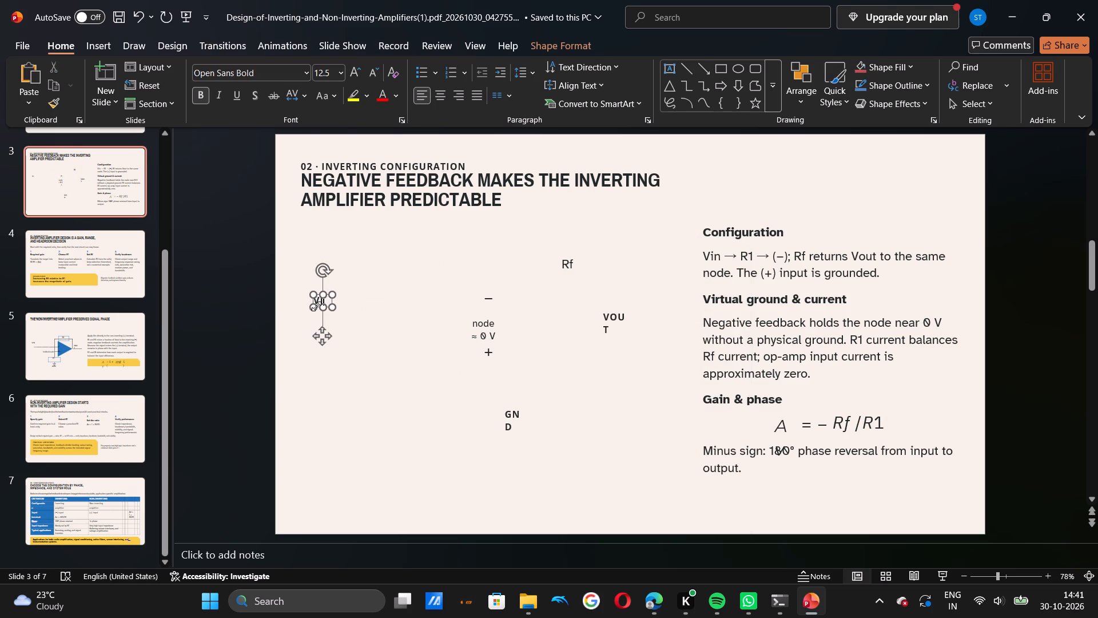
{"action": "key", "text": "Delete"}
{"action": "key", "text": "BackSpace"}
{"action": "key", "text": "BackSpace"}
{"action": "key", "text": "BackSpace"}
Remove the leftover "node ≈ 0 V" label text from the circuit area on slide 3.
{"action": "left_click", "coordinate": [488, 334]}
{"action": "key", "text": "Delete"}
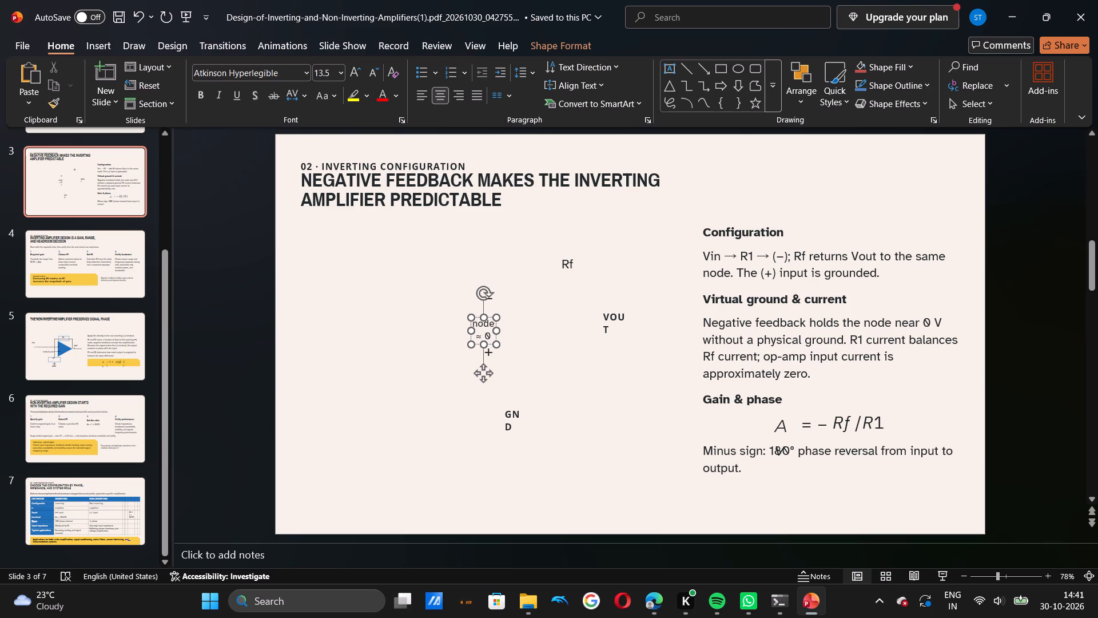
{"action": "key", "text": "Delete"}
{"action": "key", "text": "BackSpace"}
{"action": "key", "text": "BackSpace"}
{"action": "key", "text": "BackSpace"}
{"action": "key", "text": "BackSpace"}
{"action": "key", "text": "BackSpace"}
{"action": "key", "text": "BackSpace"}
{"action": "key", "text": "BackSpace"}
{"action": "key", "text": "BackSpace"}
{"action": "key", "text": "BackSpace"}
{"action": "key", "text": "BackSpace"}
{"action": "key", "text": "BackSpace"}
{"action": "key", "text": "BackSpace"}
{"action": "key", "text": "BackSpace"}
{"action": "key", "text": "BackSpace"}
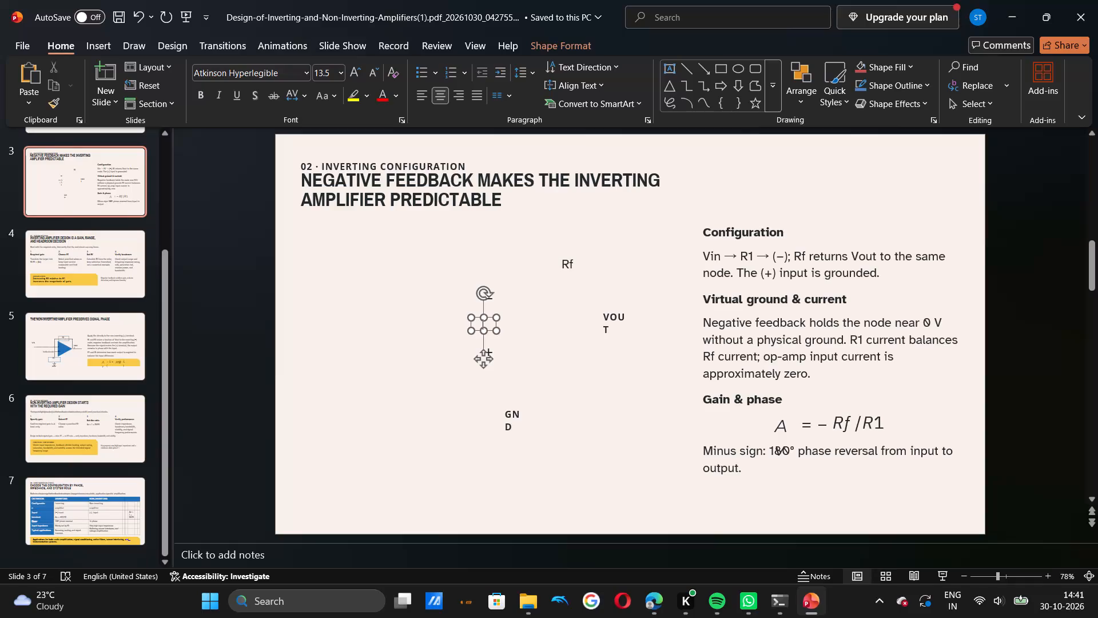
Remove the leftover GND label text from the circuit area on slide 3.
{"action": "left_click", "coordinate": [516, 425]}
{"action": "key", "text": "BackSpace"}
{"action": "key", "text": "Delete"}
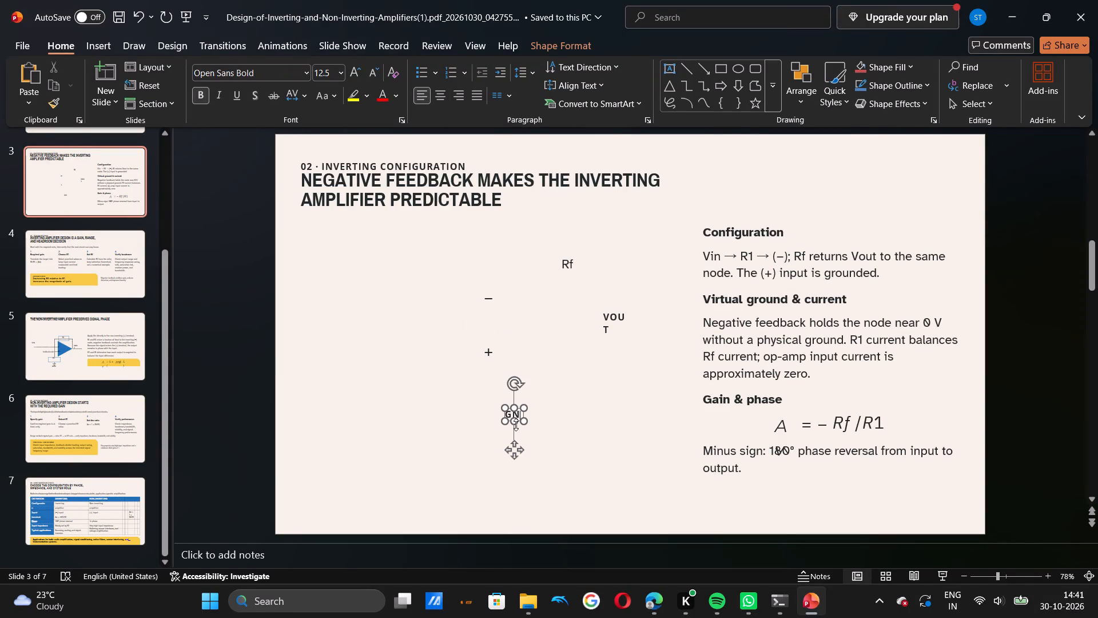
{"action": "key", "text": "Delete"}
{"action": "key", "text": "Delete"}
{"action": "key", "text": "Delete"}
{"action": "key", "text": "BackSpace"}
{"action": "key", "text": "BackSpace"}
{"action": "key", "text": "BackSpace"}
{"action": "key", "text": "BackSpace"}
{"action": "key", "text": "BackSpace"}
{"action": "key", "text": "BackSpace"}
{"action": "key", "text": "BackSpace"}
{"action": "key", "text": "BackSpace"}
{"action": "key", "text": "BackSpace"}
{"action": "key", "text": "BackSpace"}
{"action": "key", "text": "BackSpace"}
{"action": "key", "text": "BackSpace"}
{"action": "key", "text": "BackSpace"}
Delete the leftover VOUT label from the circuit area on slide 3.
{"action": "left_click", "coordinate": [604, 320]}
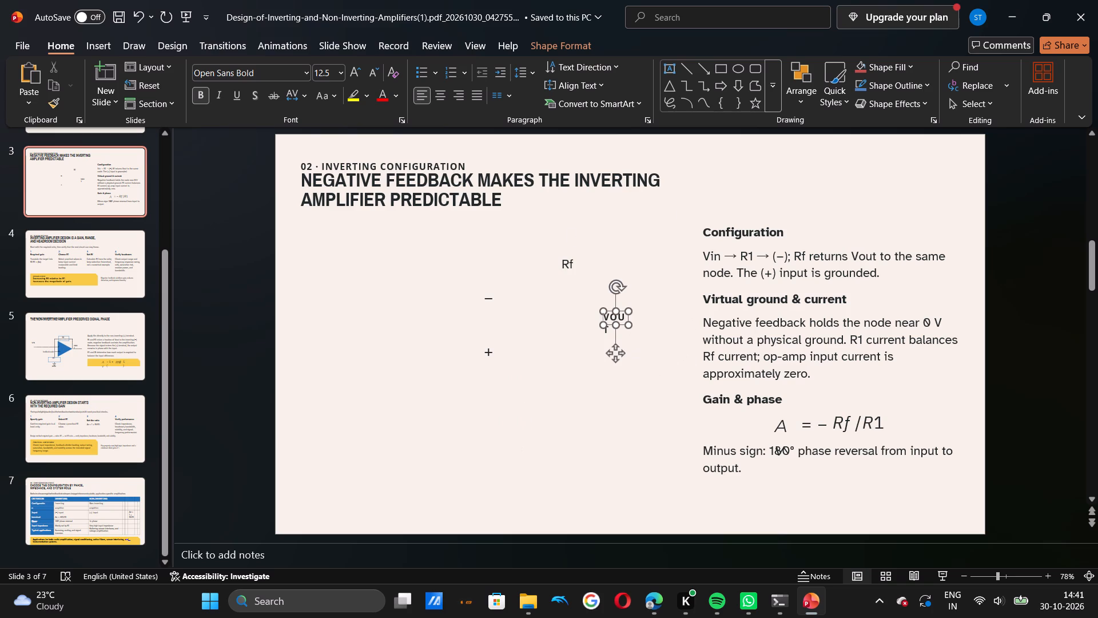
{"action": "key", "text": "Delete"}
{"action": "key", "text": "BackSpace"}
{"action": "key", "text": "BackSpace"}
{"action": "key", "text": "BackSpace"}
{"action": "key", "text": "BackSpace"}
{"action": "key", "text": "BackSpace"}
{"action": "key", "text": "BackSpace"}
{"action": "key", "text": "BackSpace"}
{"action": "key", "text": "BackSpace"}
{"action": "key", "text": "BackSpace"}
{"action": "key", "text": "BackSpace"}
{"action": "key", "text": "BackSpace"}
{"action": "key", "text": "BackSpace"}
{"action": "key", "text": "BackSpace"}
{"action": "key", "text": "BackSpace"}
{"action": "key", "text": "BackSpace"}
{"action": "double_click", "coordinate": [618, 321]}
{"action": "key", "text": "BackSpace"}
{"action": "key", "text": "BackSpace"}
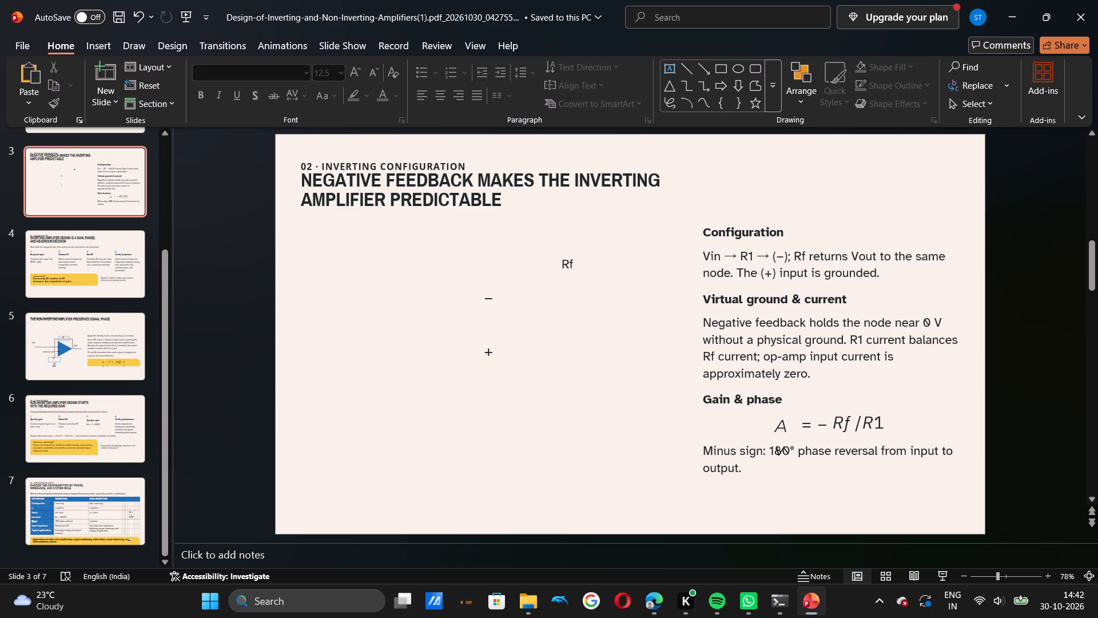
Delete the remaining Rf, minus and plus labels so that slide 3's circuit area is empty.
{"action": "double_click", "coordinate": [575, 261]}
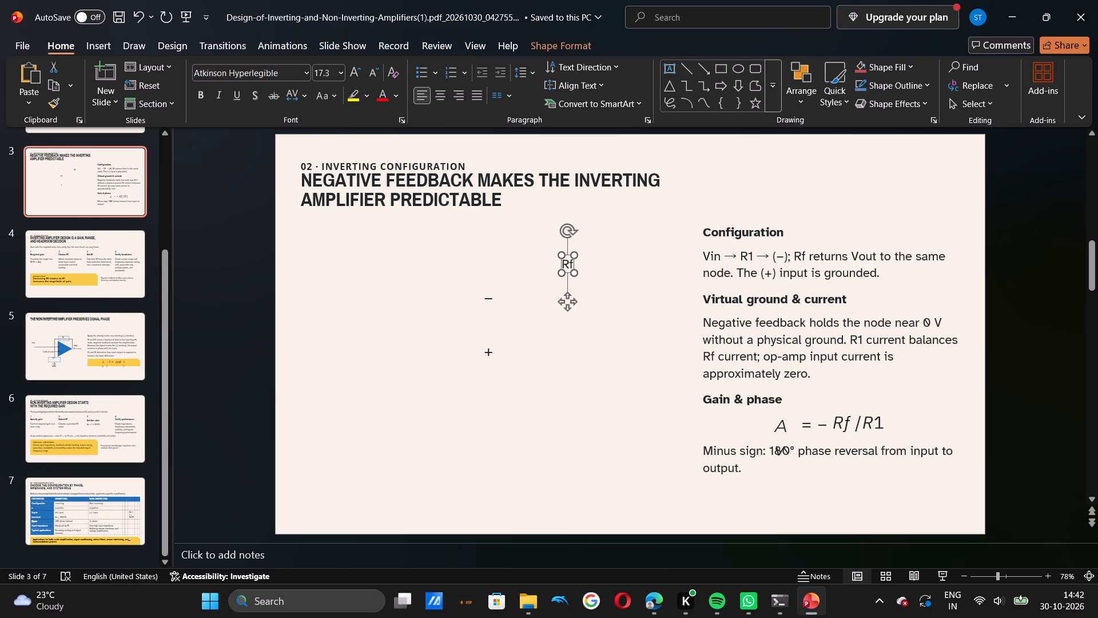
{"action": "key", "text": "BackSpace"}
{"action": "double_click", "coordinate": [484, 304]}
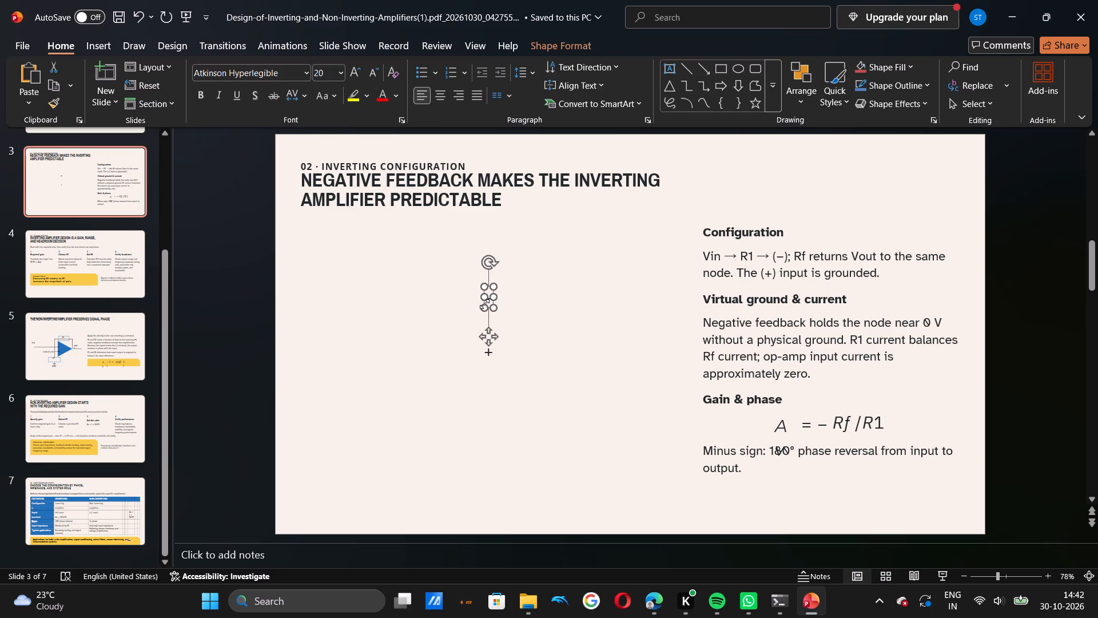
{"action": "key", "text": "BackSpace"}
{"action": "double_click", "coordinate": [492, 352]}
{"action": "key", "text": "BackSpace"}
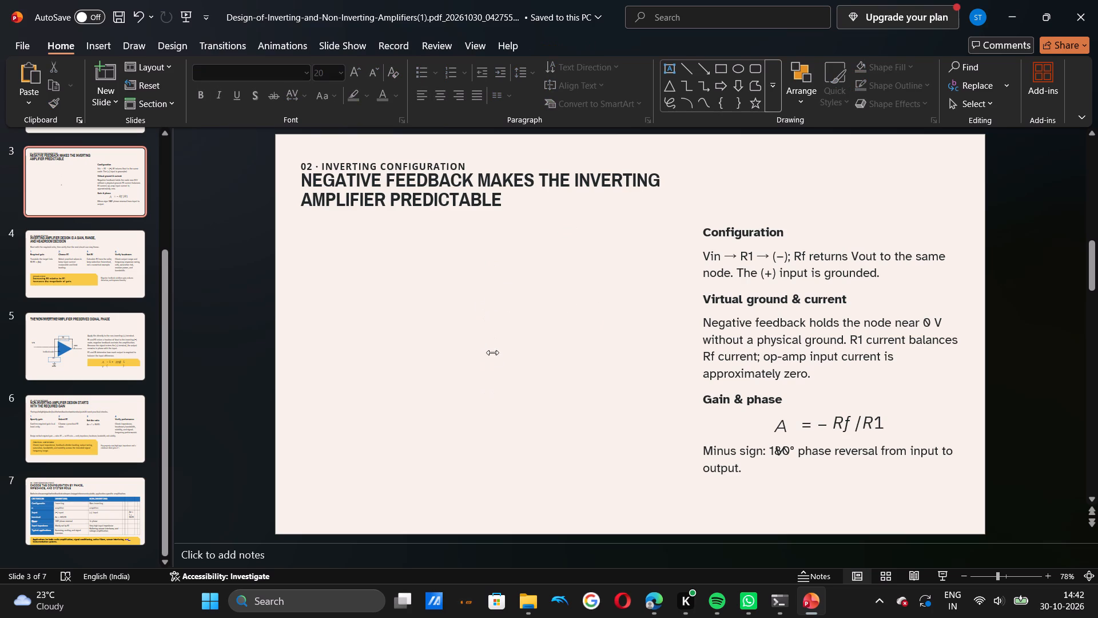
Paste the captured inverting op-amp diagram onto slide 3 and place it below the heading, clear of the explanatory text.
{"action": "left_click", "coordinate": [416, 274]}
{"action": "left_click", "coordinate": [435, 306]}
{"action": "key", "text": "ctrl+v"}
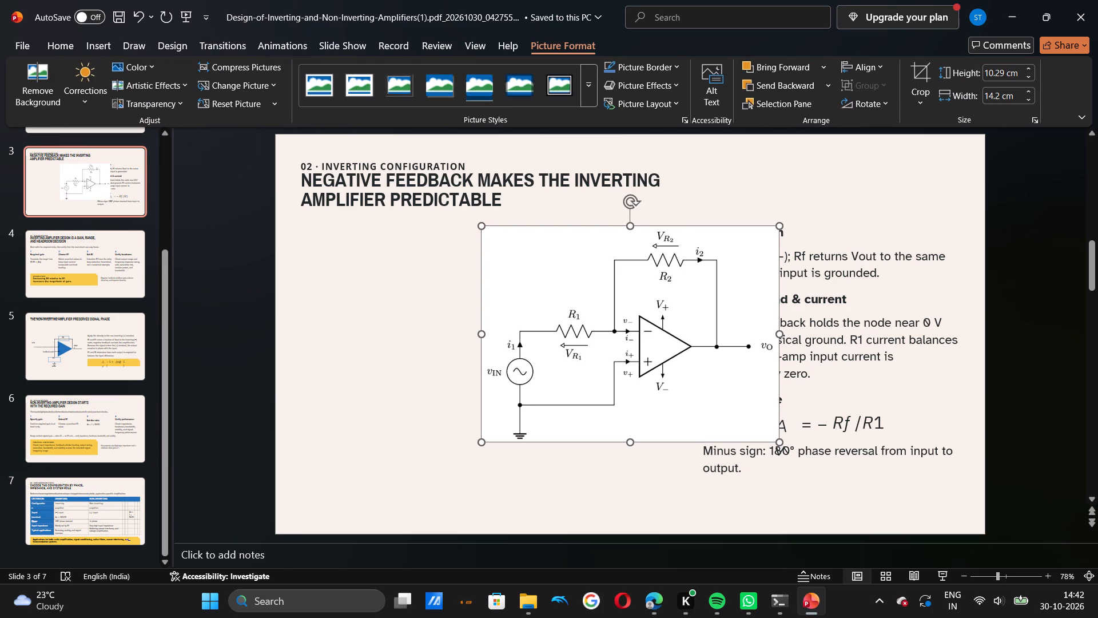
{"action": "left_click_drag", "start_coordinate": [587, 227], "coordinate": [434, 239]}
{"action": "left_click", "coordinate": [379, 220]}
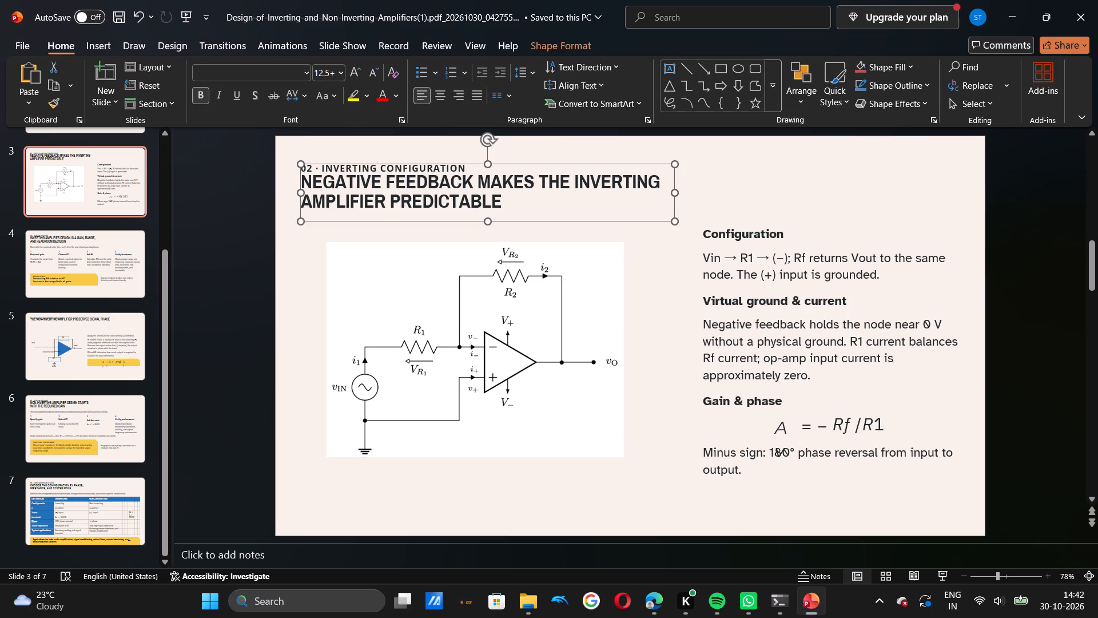
{"action": "left_click", "coordinate": [307, 265]}
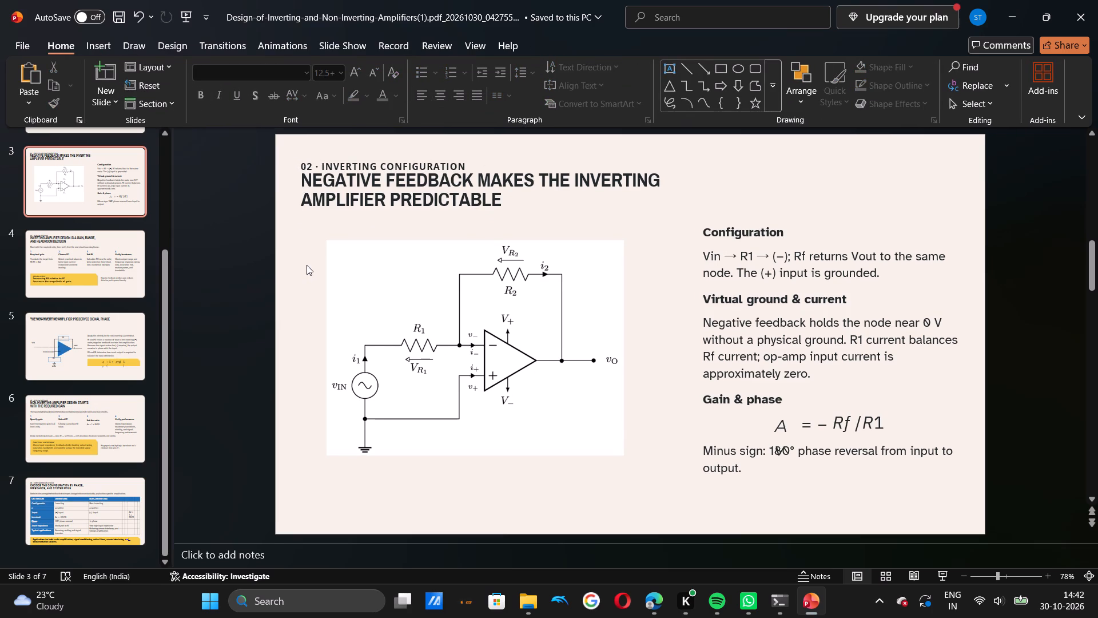
Look over slide 4 and open slide 5 on the non-inverting amplifier to check its layout.
{"action": "left_click", "coordinate": [108, 260]}
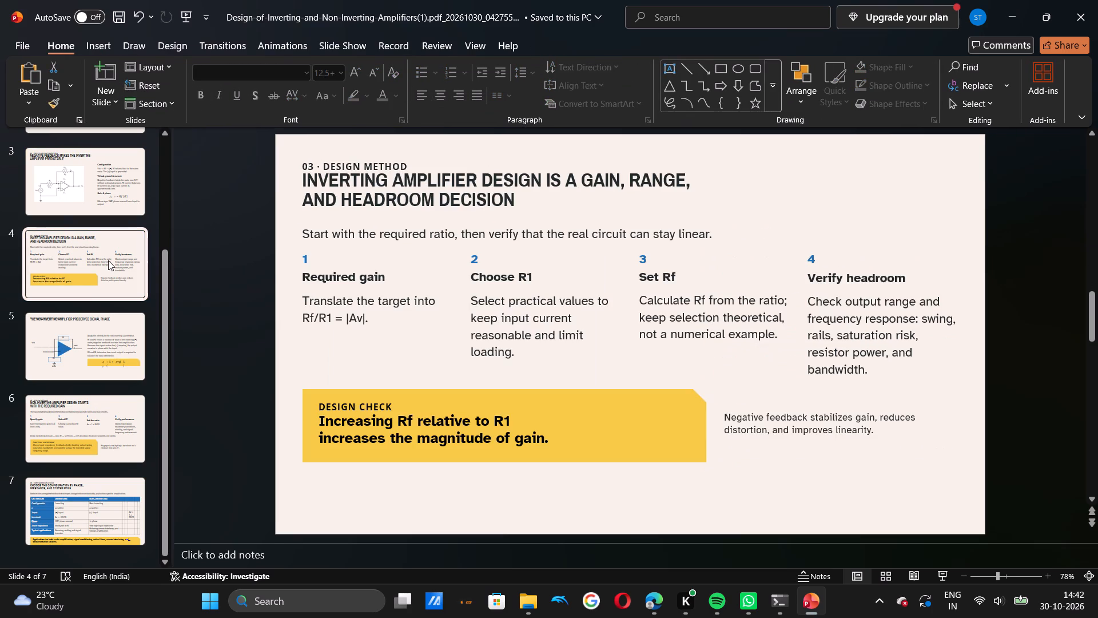
{"action": "left_click", "coordinate": [116, 297]}
{"action": "left_click", "coordinate": [116, 304]}
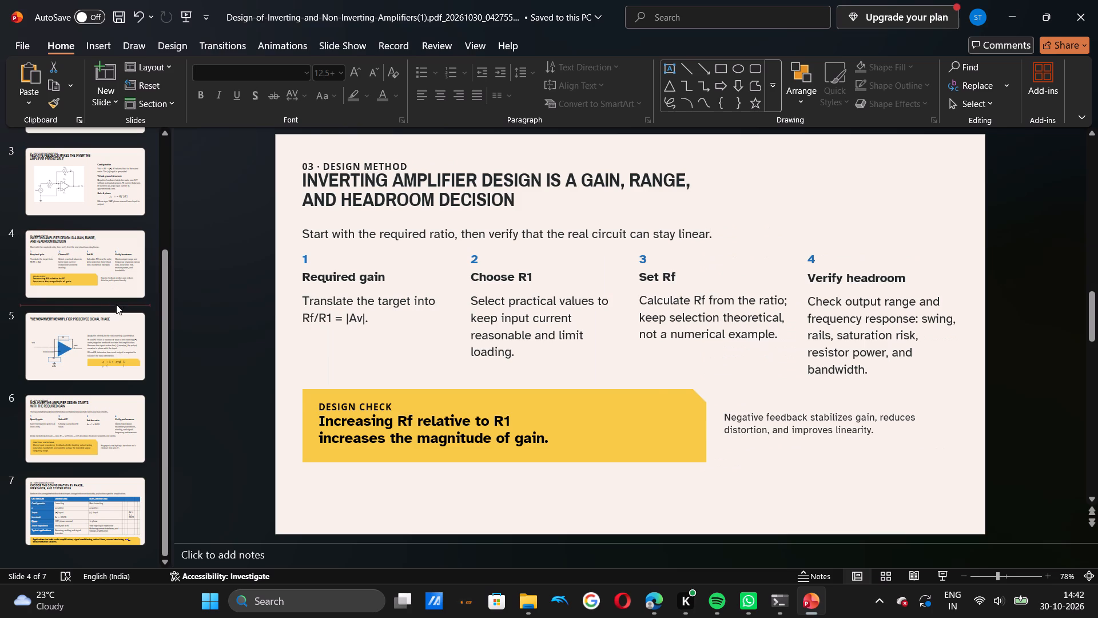
{"action": "left_click", "coordinate": [116, 318]}
{"action": "left_click", "coordinate": [118, 409]}
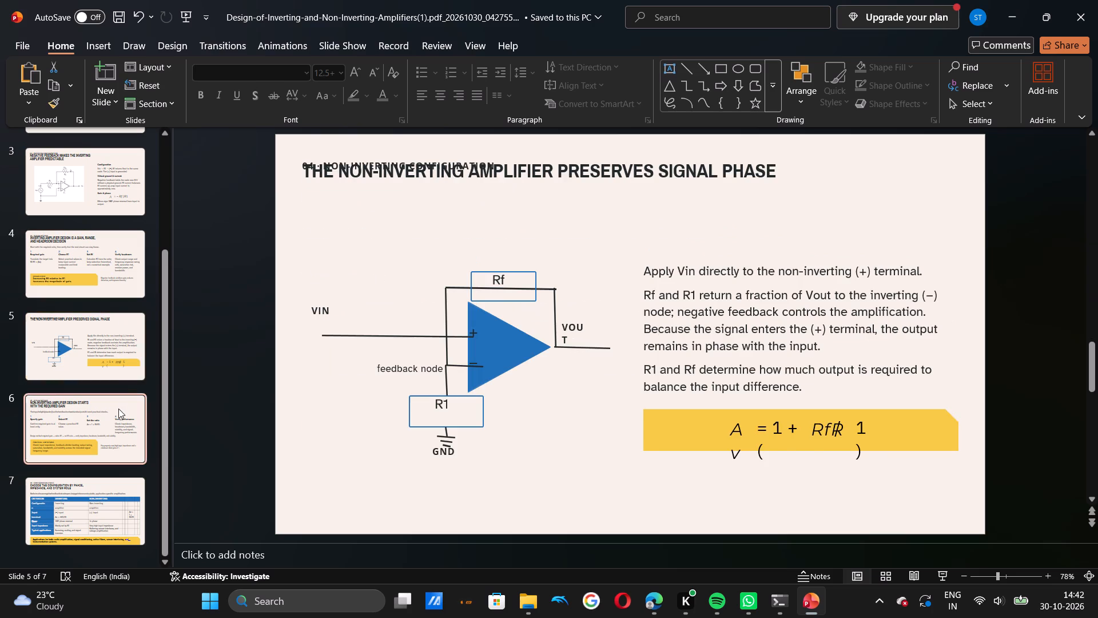
{"action": "left_click", "coordinate": [116, 369]}
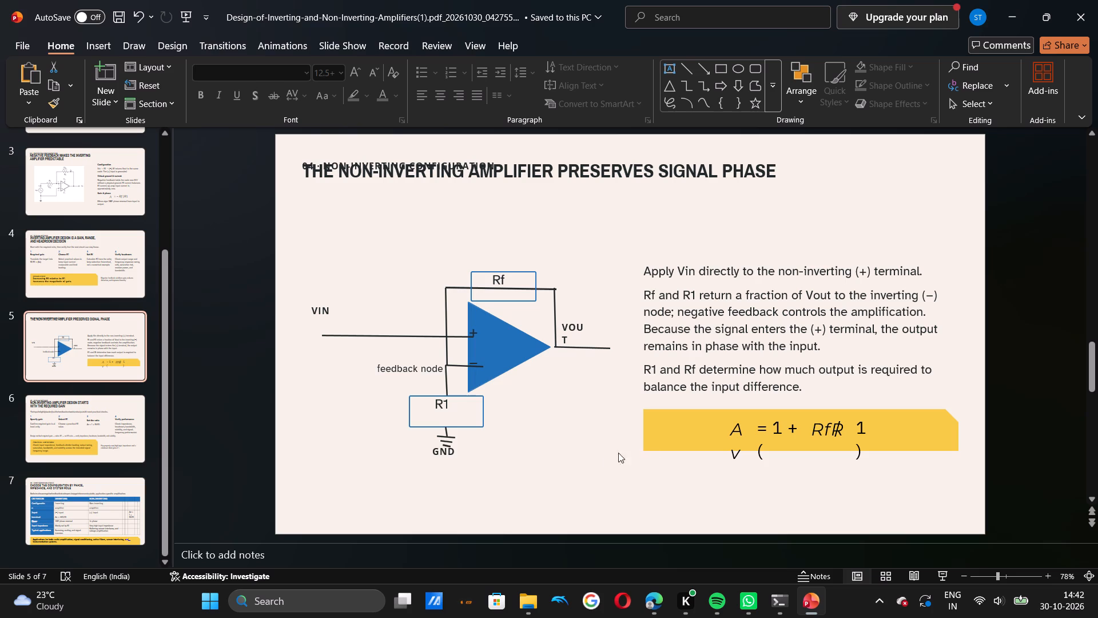
Shift the yellow banner behind slide 5's gain formula slightly to the right.
{"action": "left_click", "coordinate": [738, 450]}
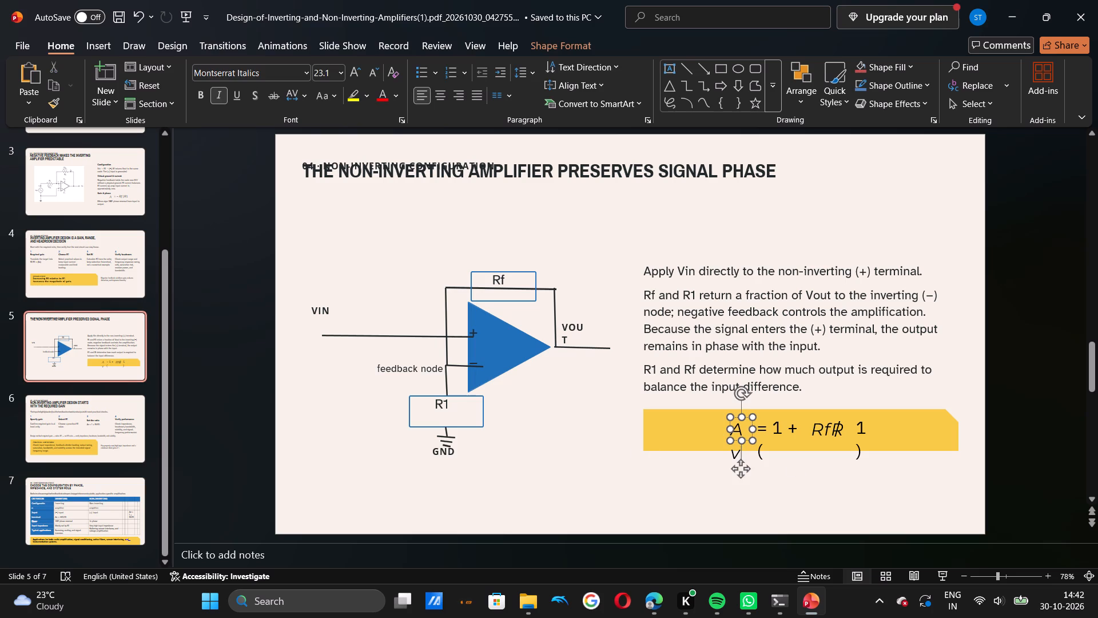
{"action": "left_click_drag", "start_coordinate": [736, 414], "coordinate": [741, 414]}
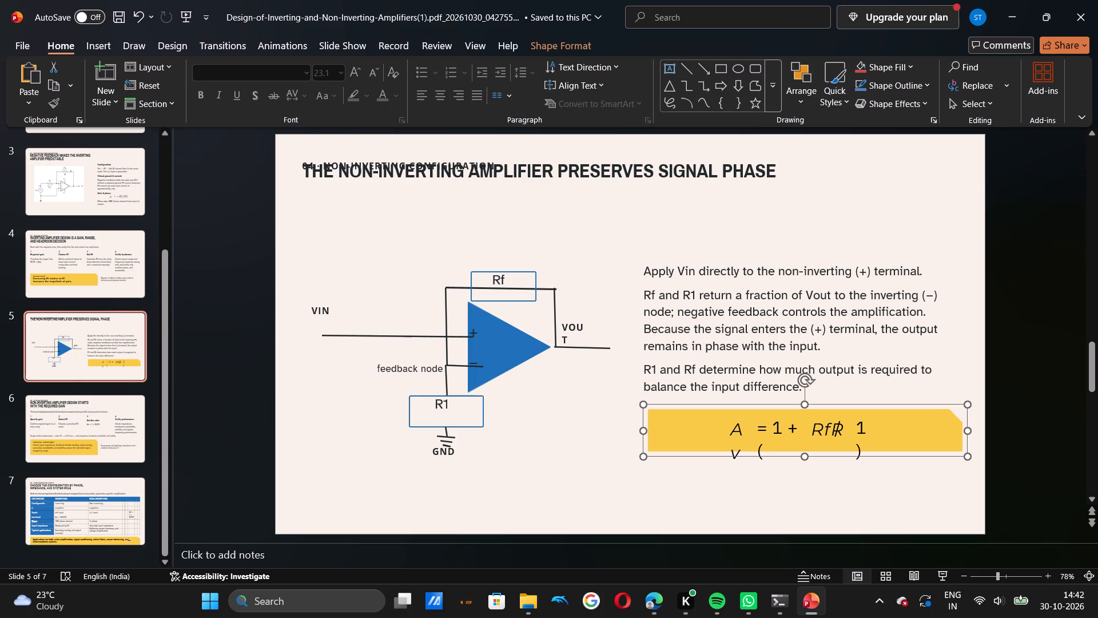
{"action": "left_click", "coordinate": [624, 414]}
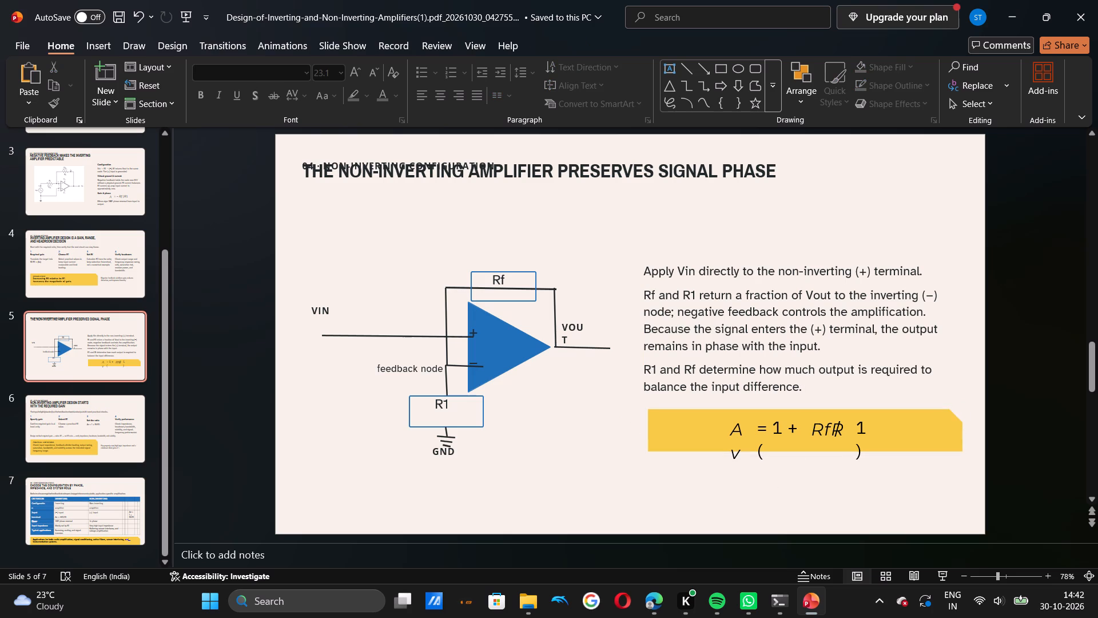
{"action": "left_click", "coordinate": [742, 431]}
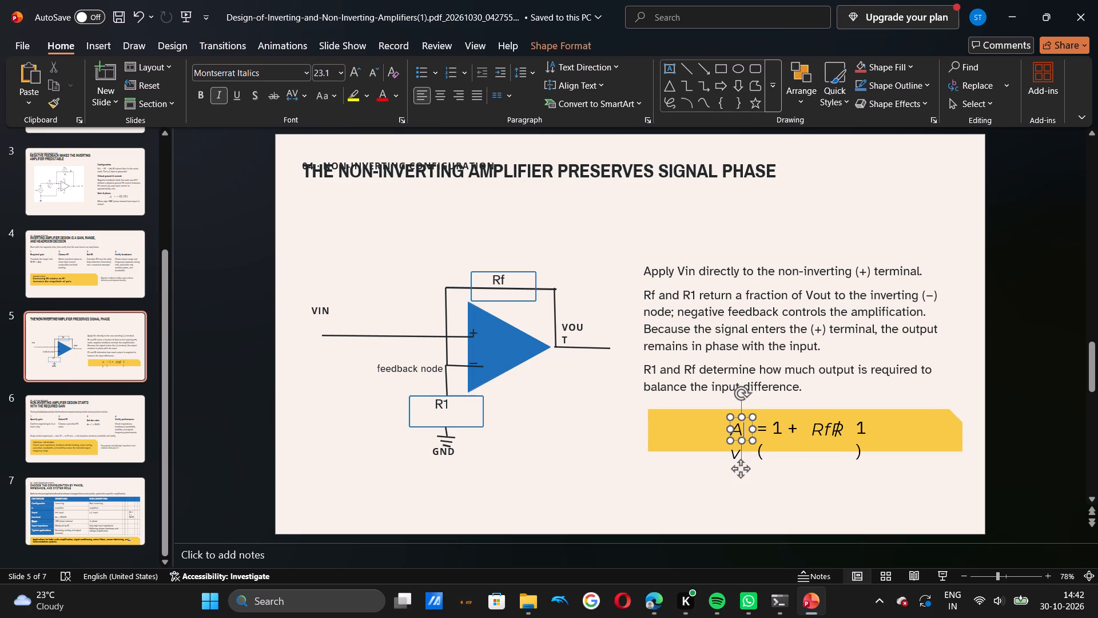
{"action": "left_click", "coordinate": [736, 414]}
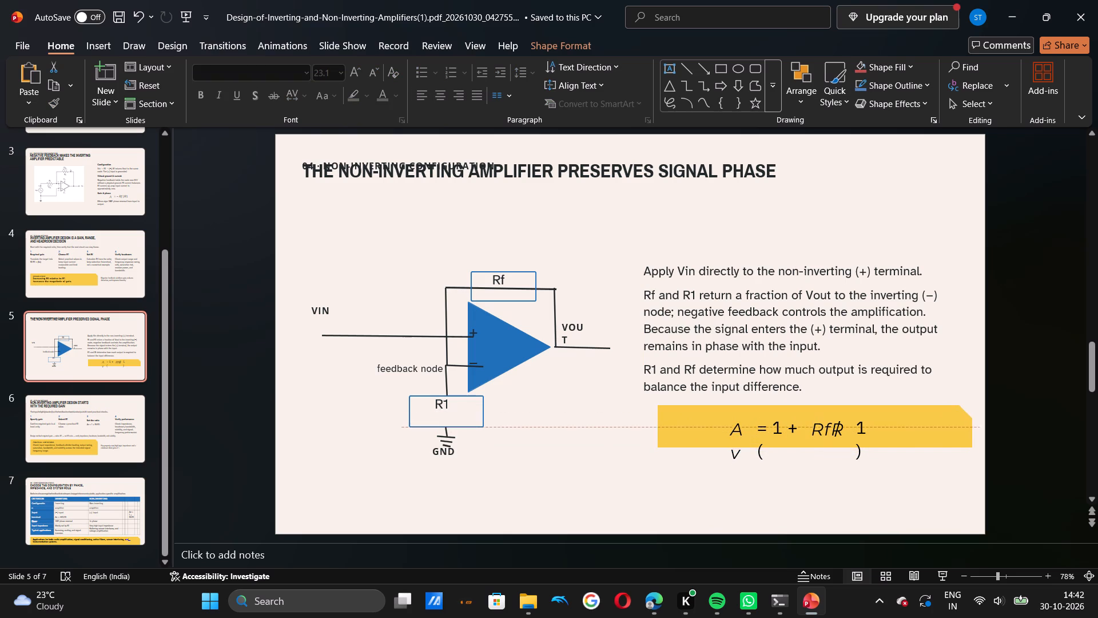
{"action": "left_click", "coordinate": [768, 457]}
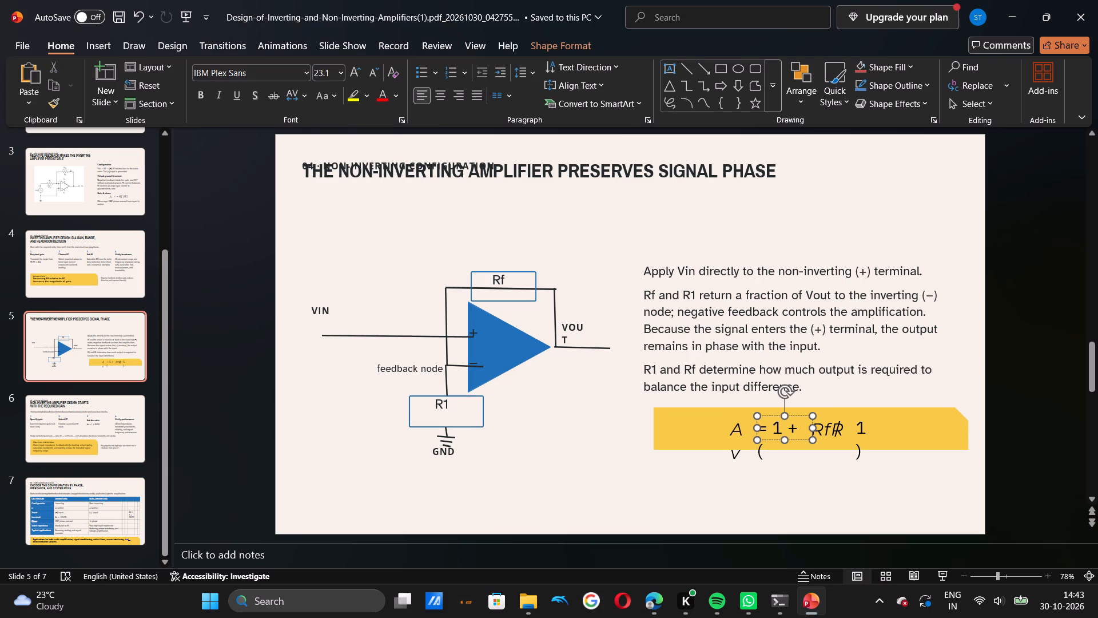
{"action": "left_click", "coordinate": [764, 452]}
Move the Av label out of slide 5's yellow banner and widen its text box so Av fits on one line.
{"action": "left_click", "coordinate": [744, 455]}
{"action": "left_click", "coordinate": [736, 451]}
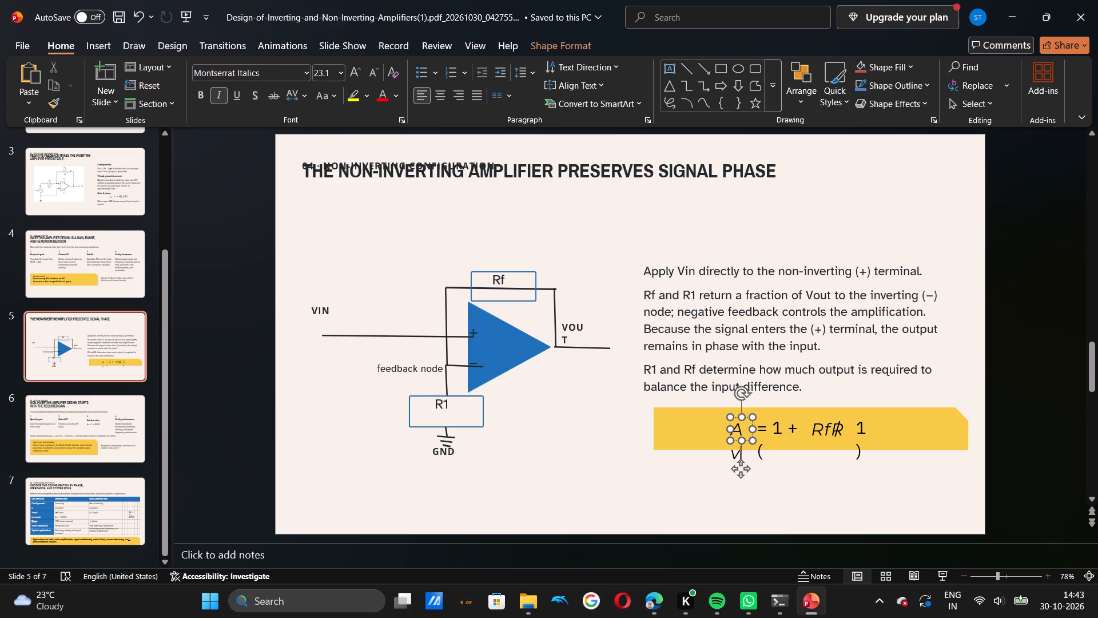
{"action": "left_click_drag", "start_coordinate": [740, 466], "coordinate": [635, 449]}
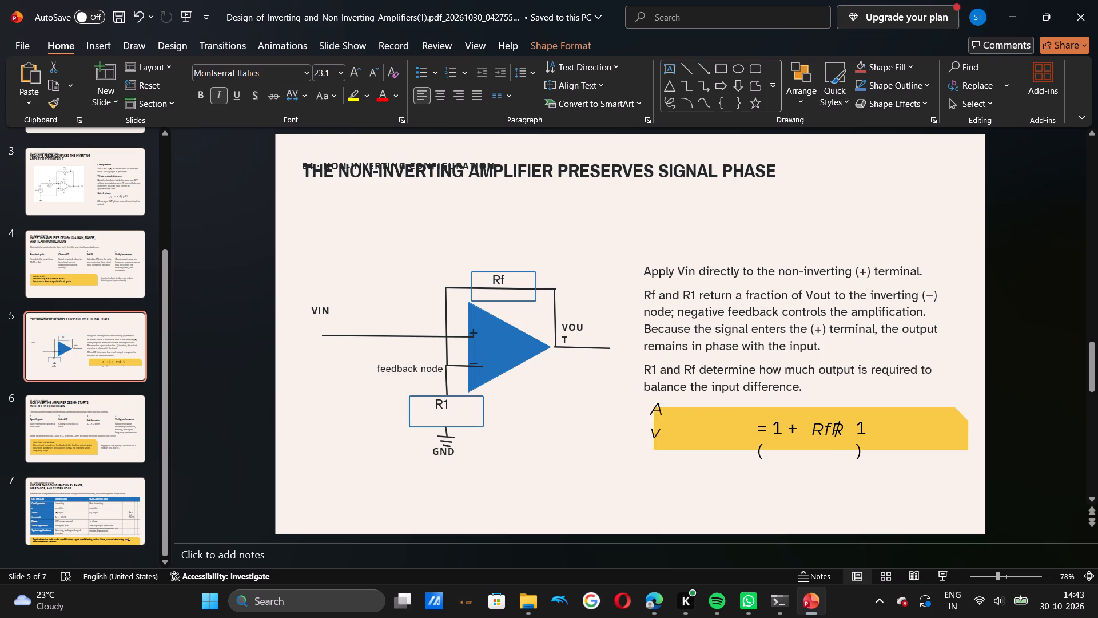
{"action": "left_click_drag", "start_coordinate": [635, 449], "coordinate": [606, 490]}
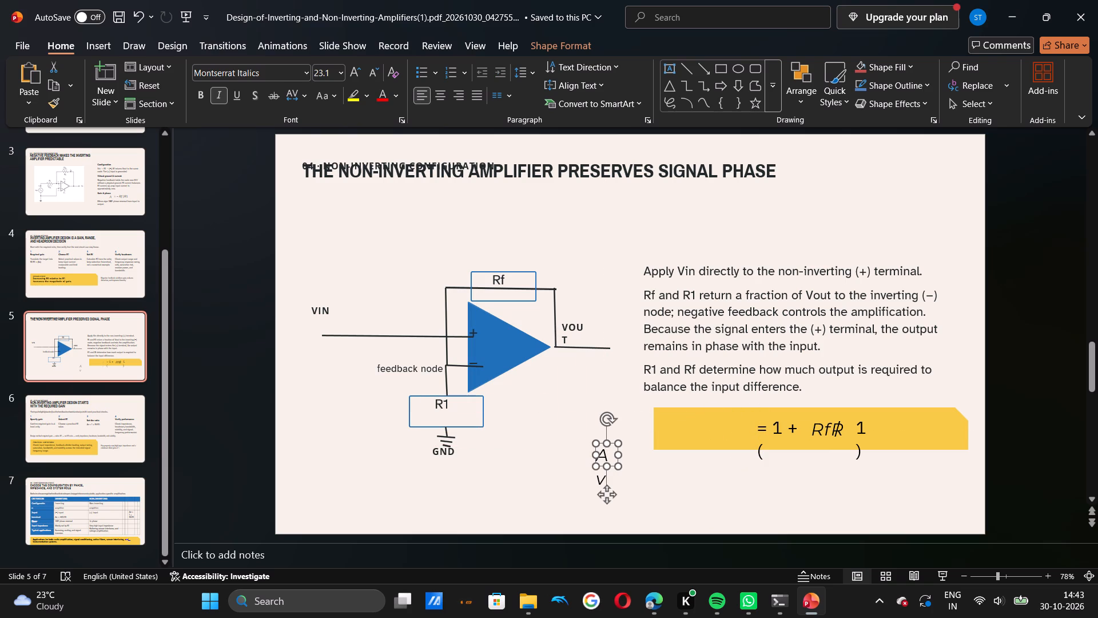
{"action": "left_click_drag", "start_coordinate": [596, 465], "coordinate": [582, 497]}
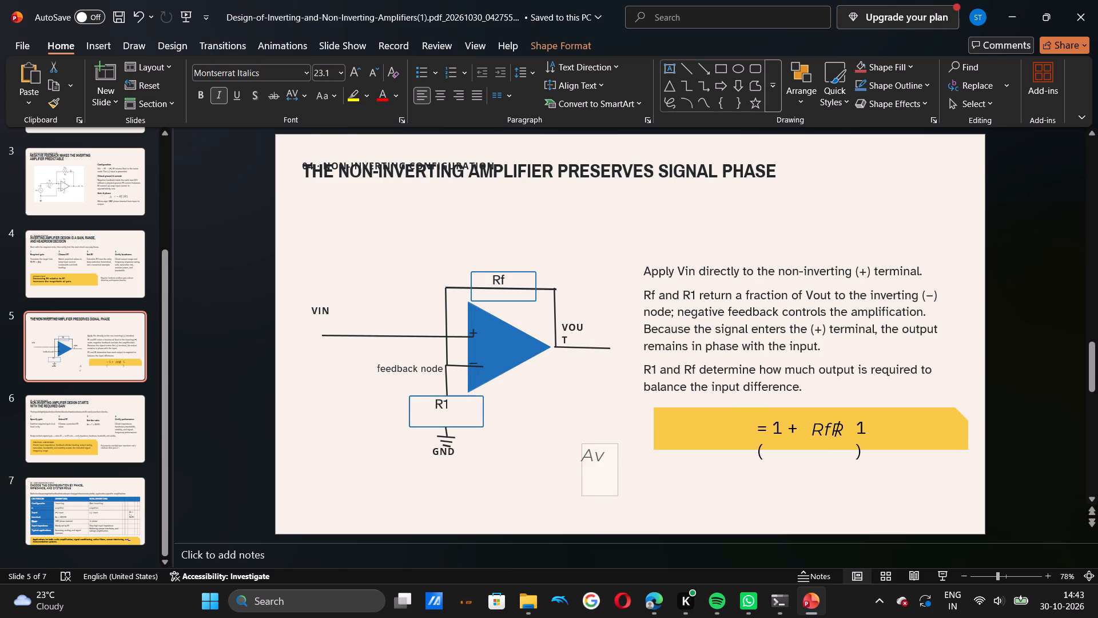
{"action": "left_click_drag", "start_coordinate": [582, 497], "coordinate": [583, 497]}
{"action": "left_click", "coordinate": [567, 484]}
{"action": "left_click", "coordinate": [610, 455]}
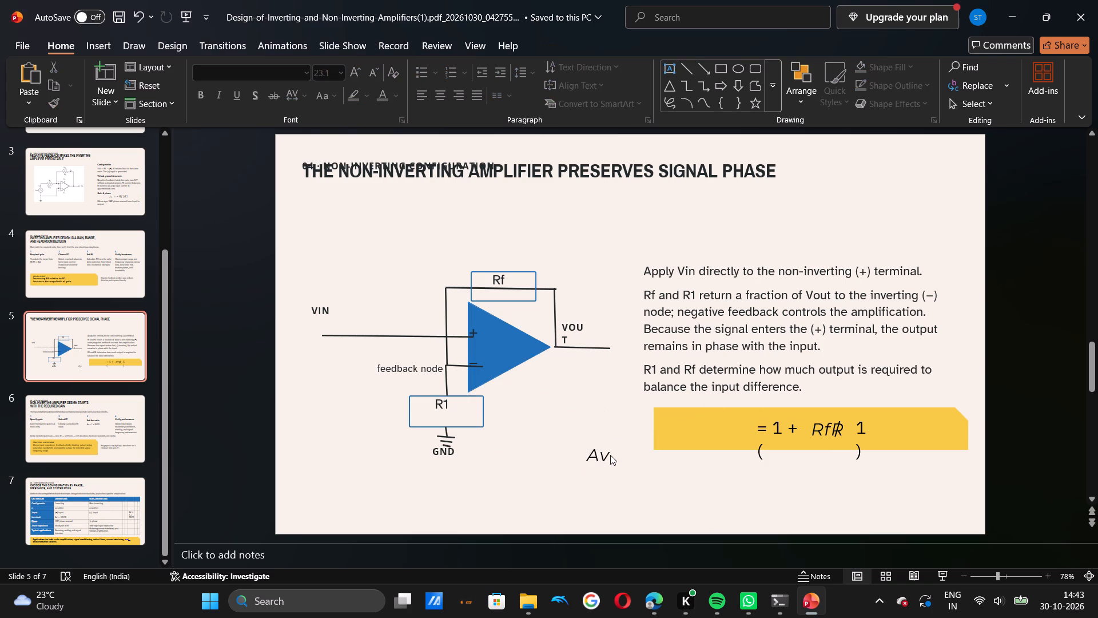
Move the Av label back into slide 5's yellow banner, directly before the equals sign.
{"action": "left_click", "coordinate": [603, 451]}
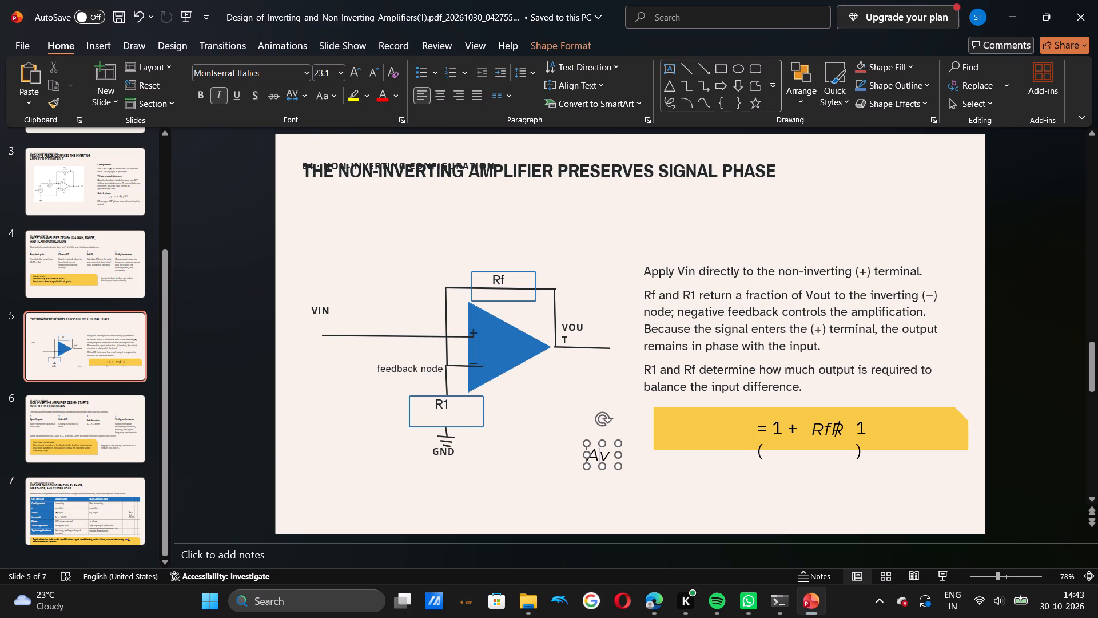
{"action": "left_click_drag", "start_coordinate": [608, 443], "coordinate": [746, 417]}
{"action": "left_click", "coordinate": [611, 394]}
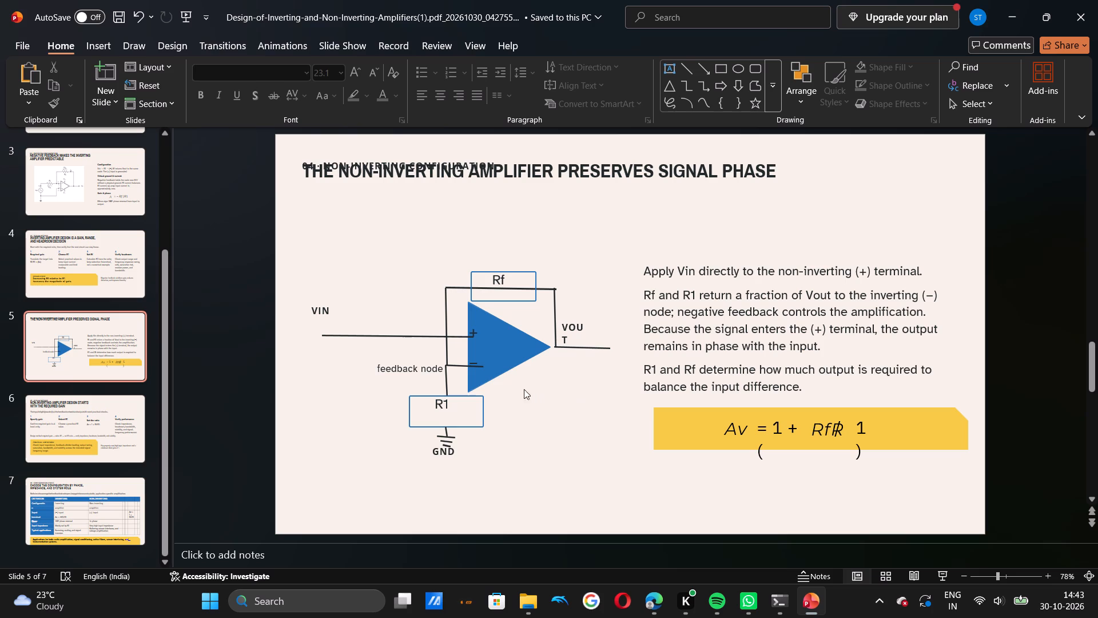
{"action": "left_click", "coordinate": [630, 416]}
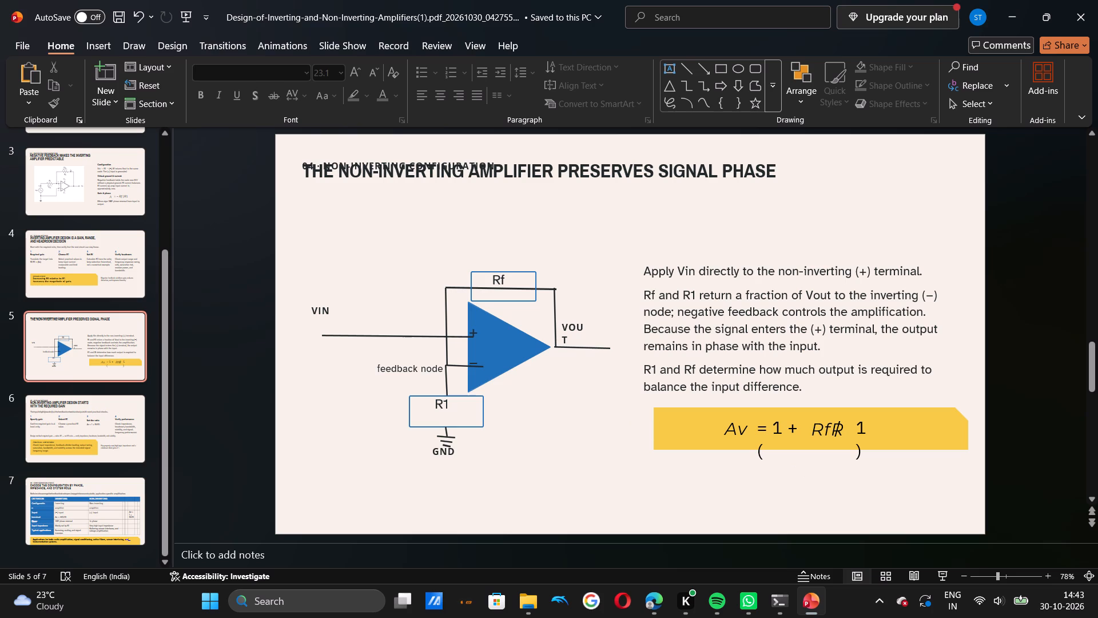
Widen the "= 1 + (" text box in slide 5's gain formula so the opening parenthesis fits on the same line.
{"action": "left_click", "coordinate": [758, 449]}
{"action": "left_click", "coordinate": [799, 459]}
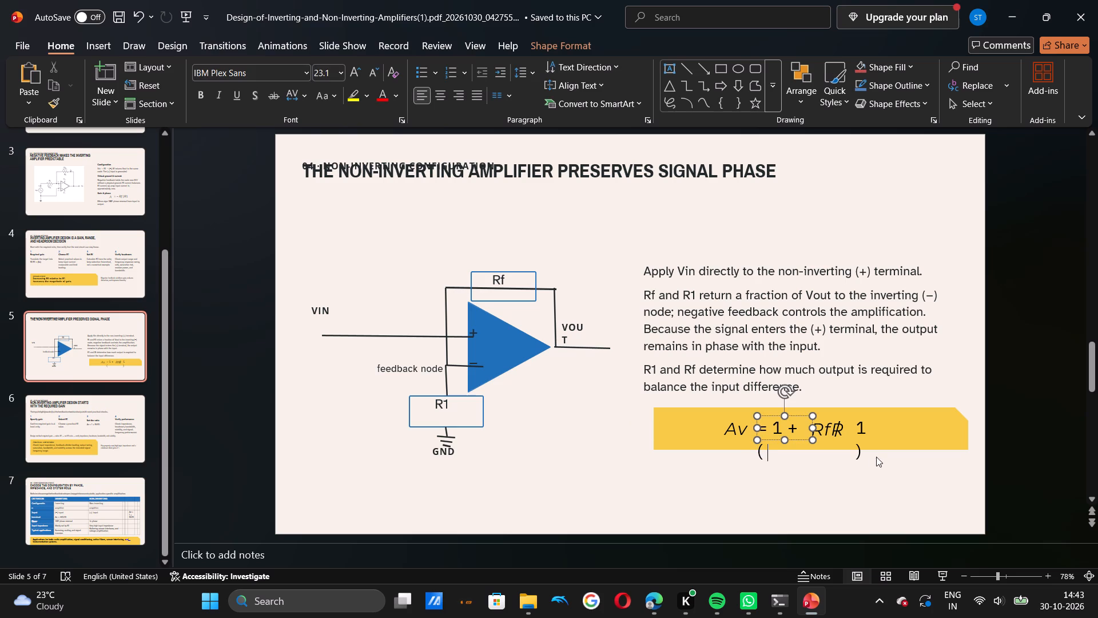
{"action": "left_click_drag", "start_coordinate": [810, 438], "coordinate": [884, 477]}
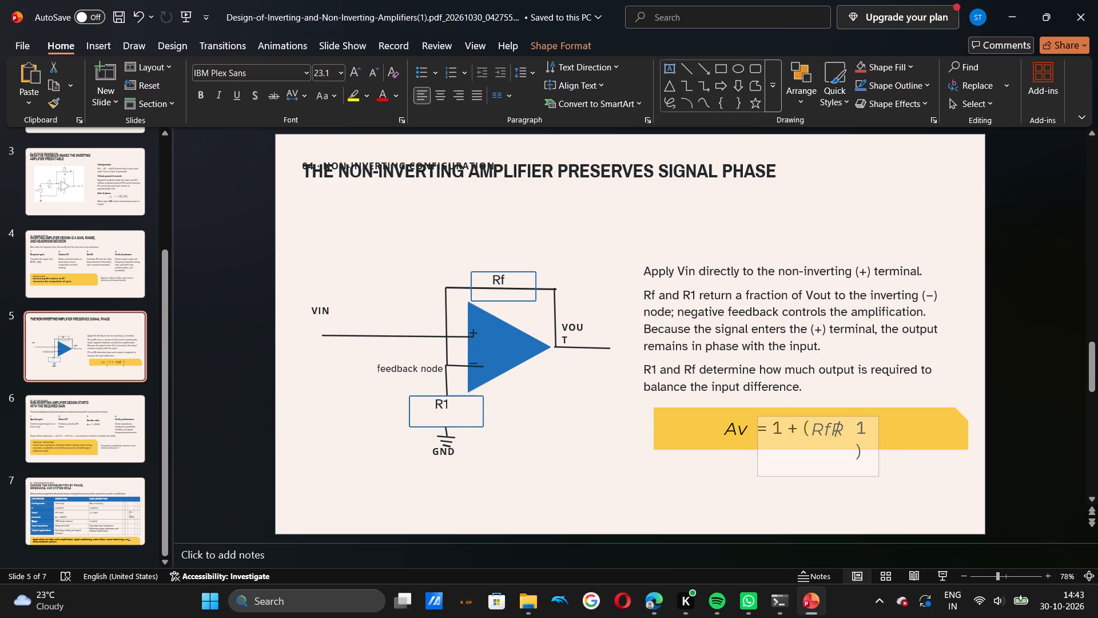
{"action": "left_click_drag", "start_coordinate": [884, 477], "coordinate": [898, 477]}
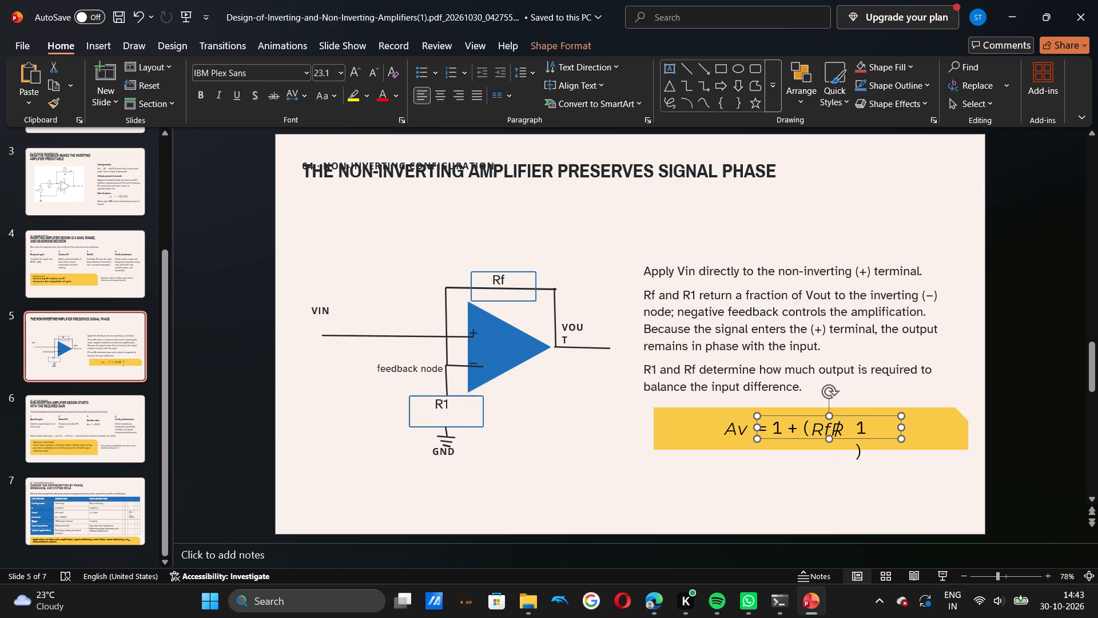
Delete the misplaced 1, the dropped closing parenthesis and the R overlapping the slash from the end of slide 5's gain formula.
{"action": "double_click", "coordinate": [859, 455]}
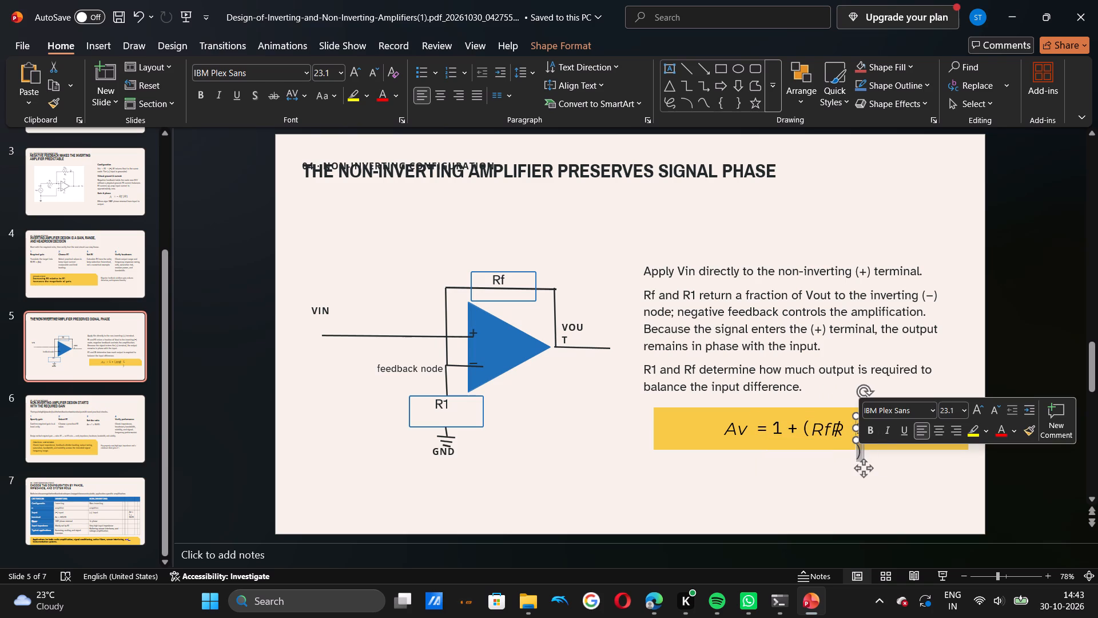
{"action": "left_click", "coordinate": [865, 465]}
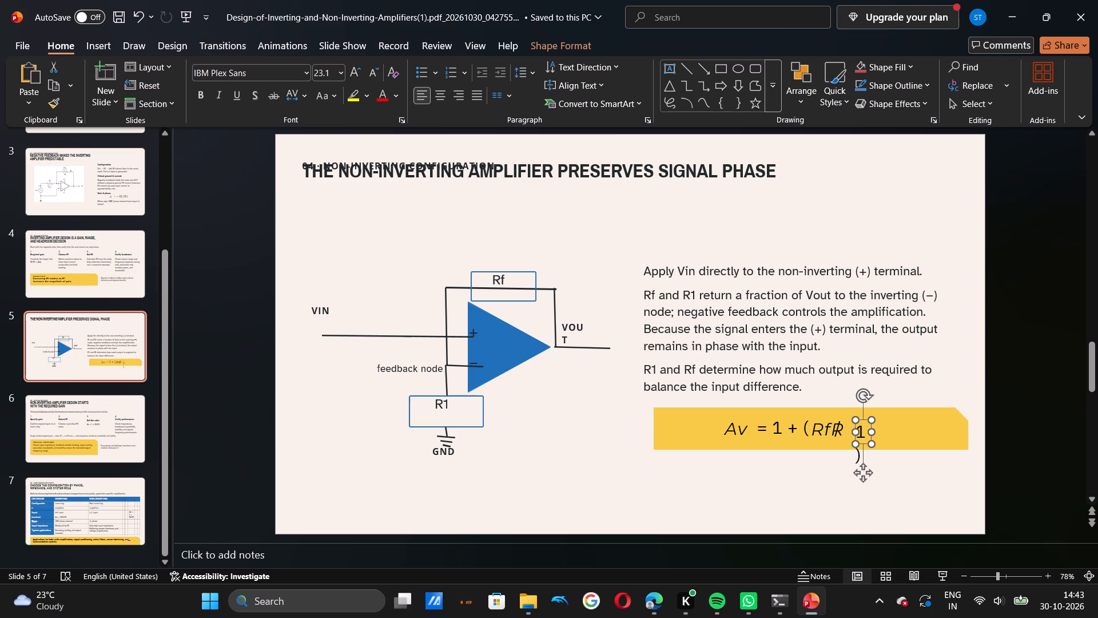
{"action": "left_click", "coordinate": [865, 457]}
{"action": "key", "text": "BackSpace"}
{"action": "key", "text": "BackSpace"}
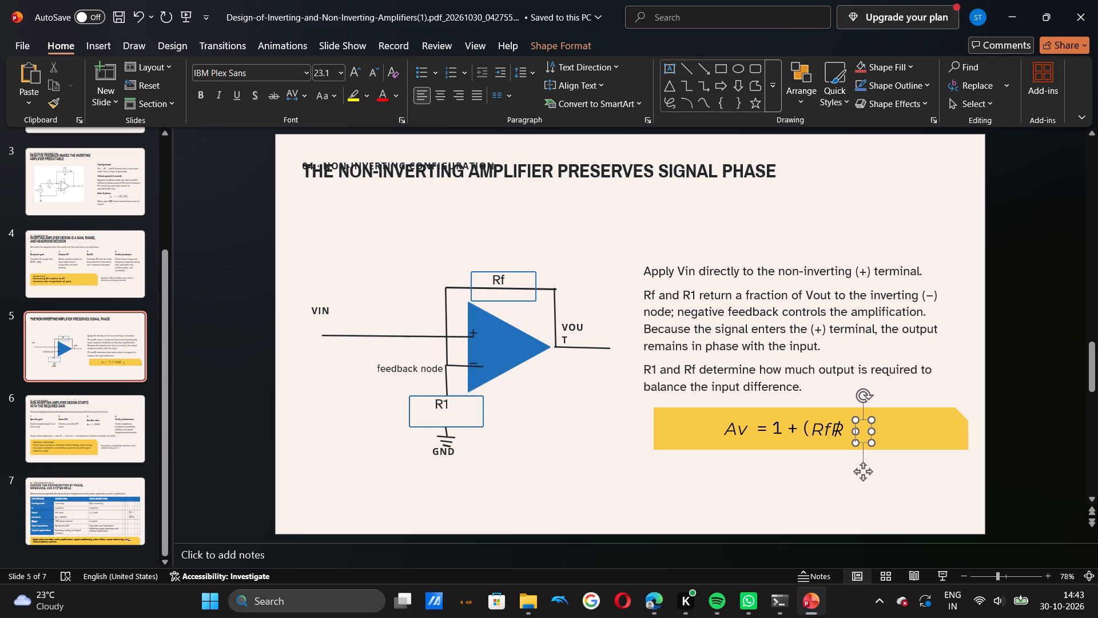
{"action": "key", "text": "BackSpace"}
{"action": "key", "text": "BackSpace"}
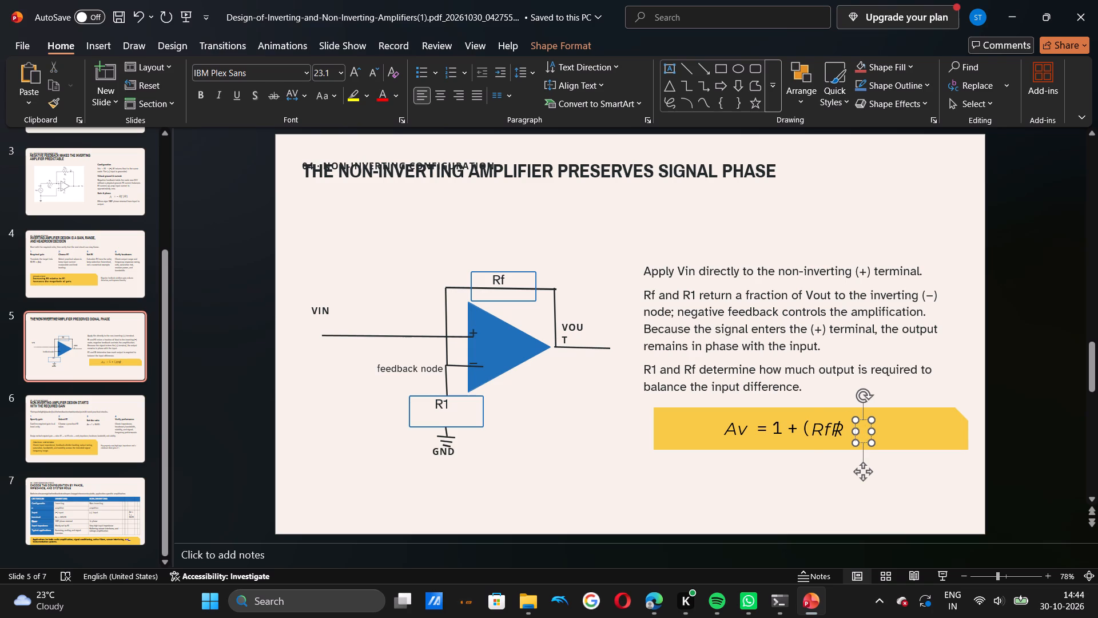
{"action": "left_click", "coordinate": [844, 421]}
{"action": "left_click", "coordinate": [842, 431]}
{"action": "key", "text": "BackSpace"}
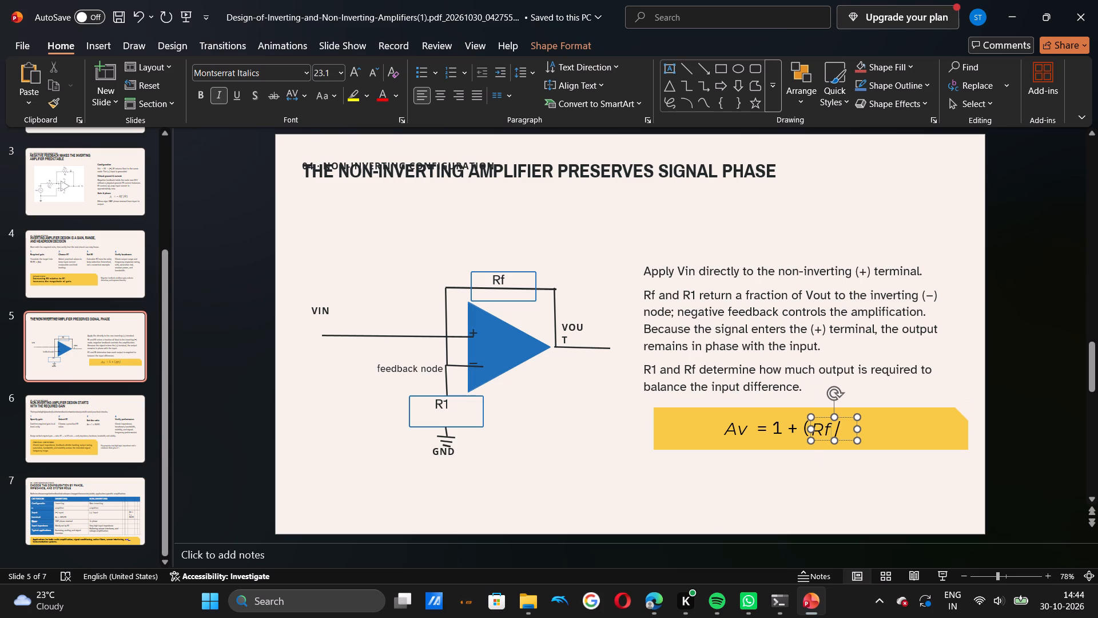
Widen the slash's text box across to the far end of the yellow banner.
{"action": "left_click", "coordinate": [845, 430]}
{"action": "left_click", "coordinate": [835, 430]}
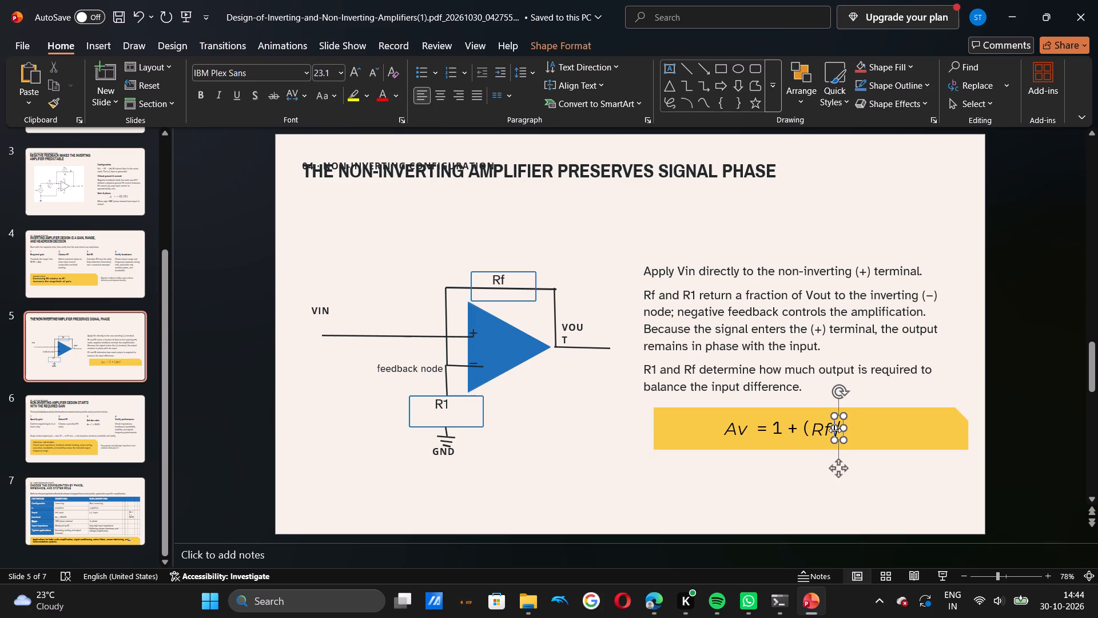
{"action": "left_click_drag", "start_coordinate": [846, 428], "coordinate": [970, 428]}
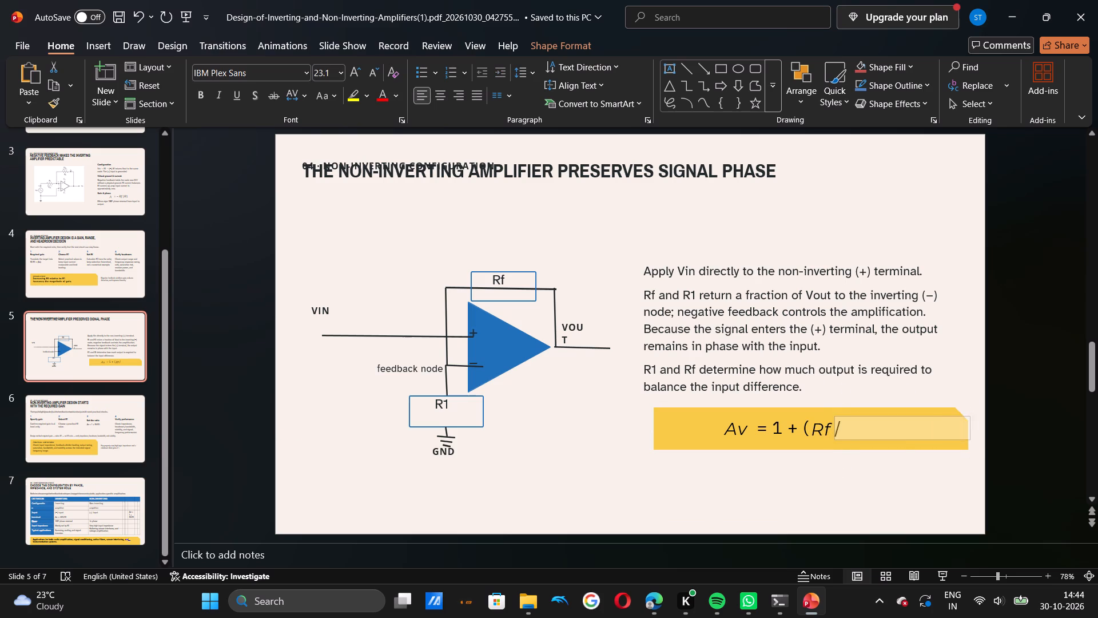
{"action": "left_click_drag", "start_coordinate": [970, 428], "coordinate": [969, 428]}
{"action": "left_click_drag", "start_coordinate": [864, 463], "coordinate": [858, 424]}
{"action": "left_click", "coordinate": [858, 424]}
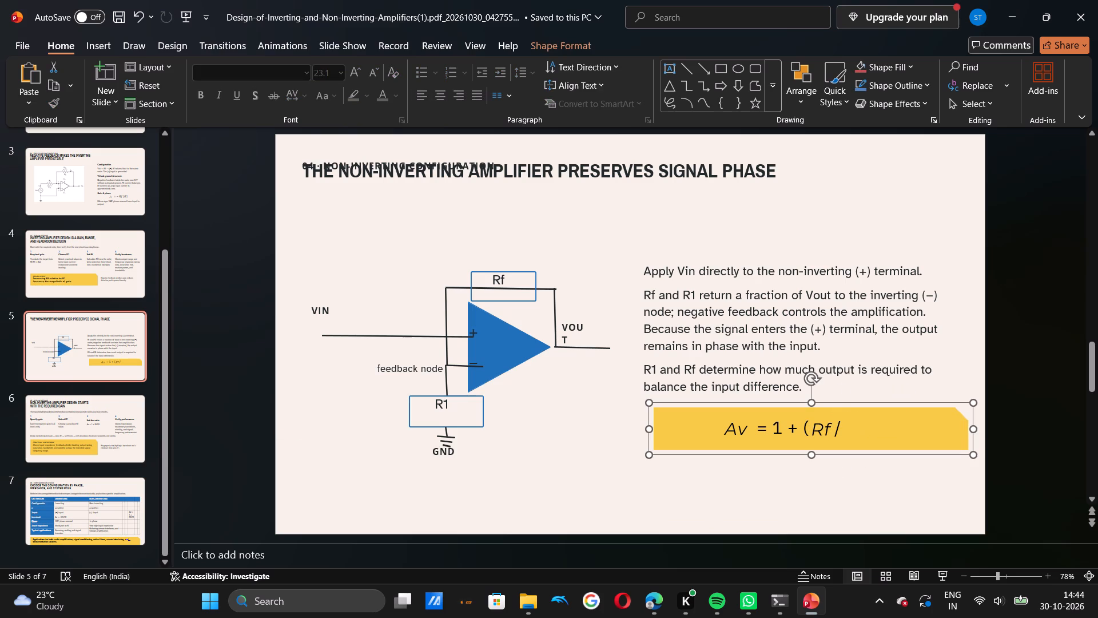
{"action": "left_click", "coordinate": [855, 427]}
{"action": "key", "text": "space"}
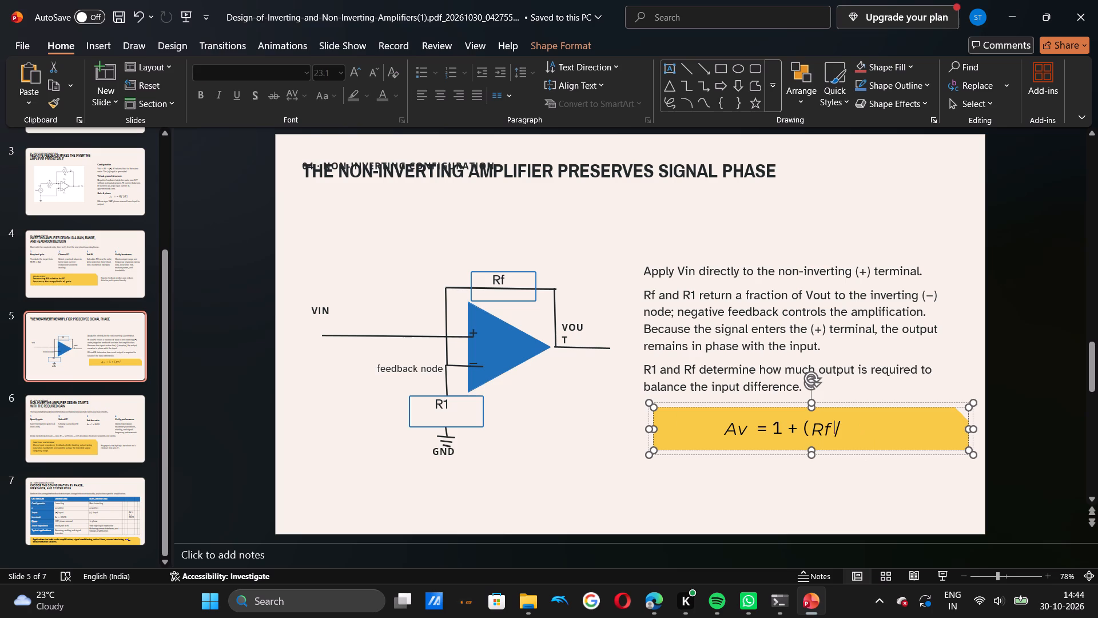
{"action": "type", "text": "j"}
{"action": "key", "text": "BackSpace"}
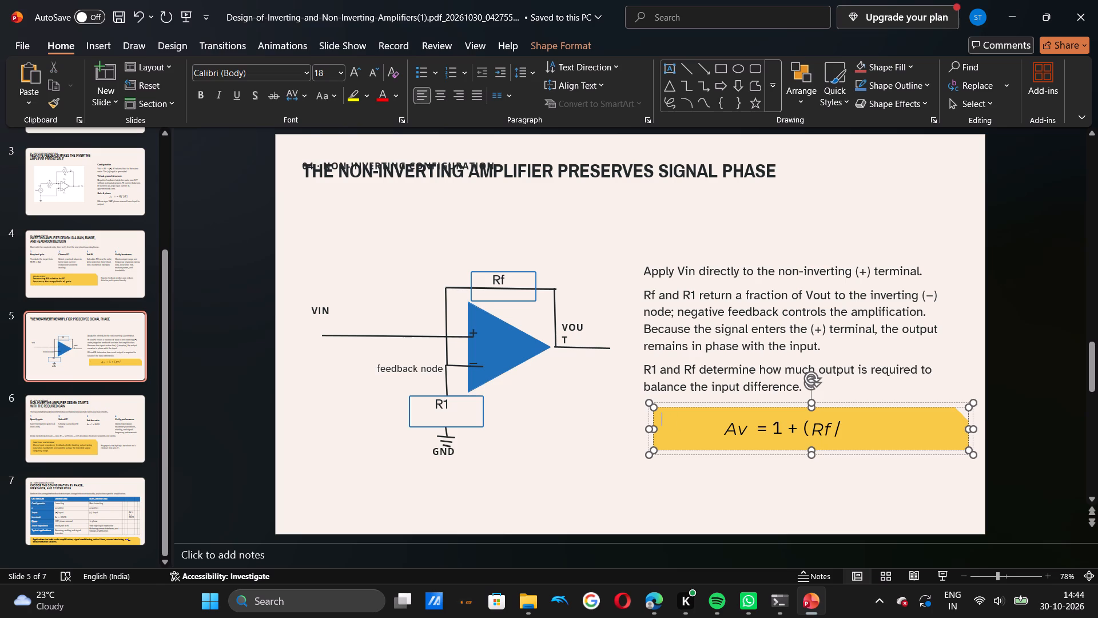
Add Rf+1 directly after the slash in slide 5's gain formula.
{"action": "left_click", "coordinate": [839, 430]}
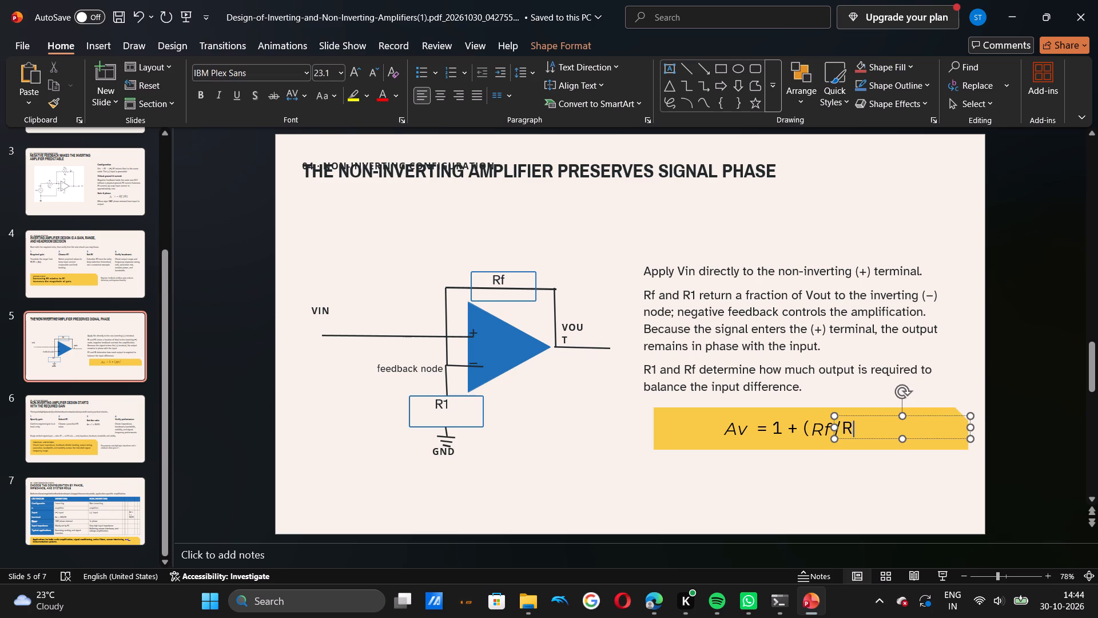
{"action": "key", "text": "f"}
{"action": "key", "text": "shift+plus"}
{"action": "key", "text": "1"}
{"action": "left_click", "coordinate": [873, 479]}
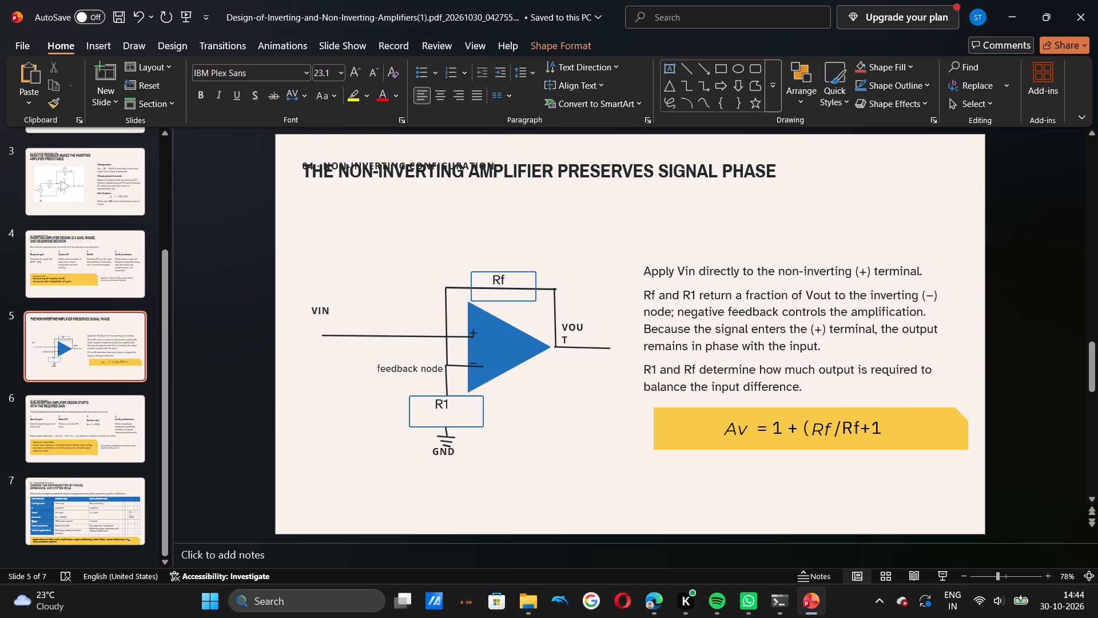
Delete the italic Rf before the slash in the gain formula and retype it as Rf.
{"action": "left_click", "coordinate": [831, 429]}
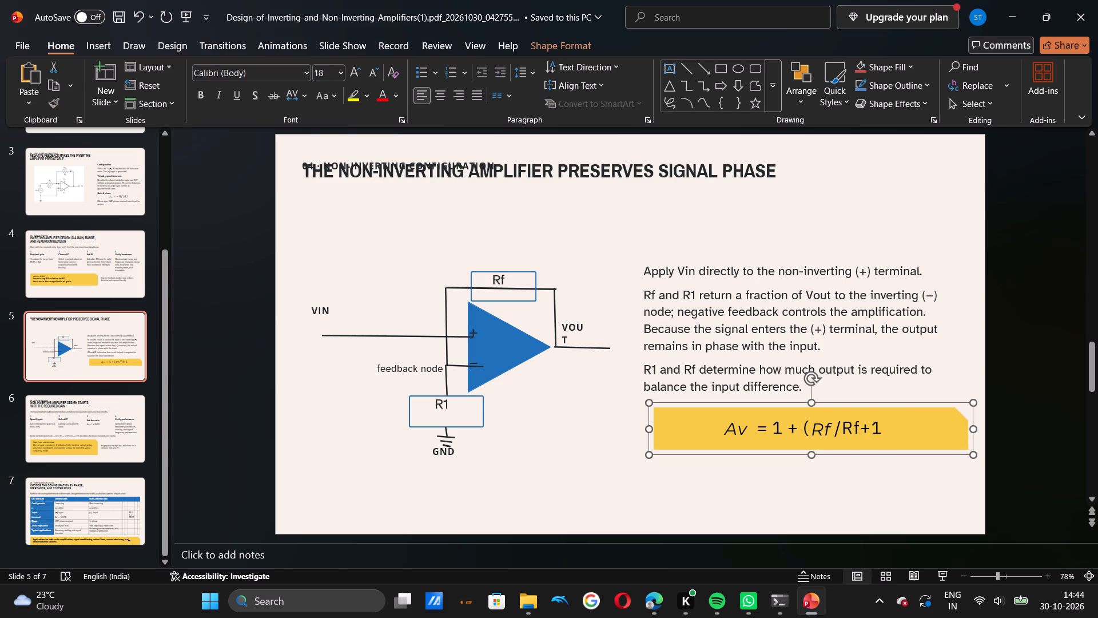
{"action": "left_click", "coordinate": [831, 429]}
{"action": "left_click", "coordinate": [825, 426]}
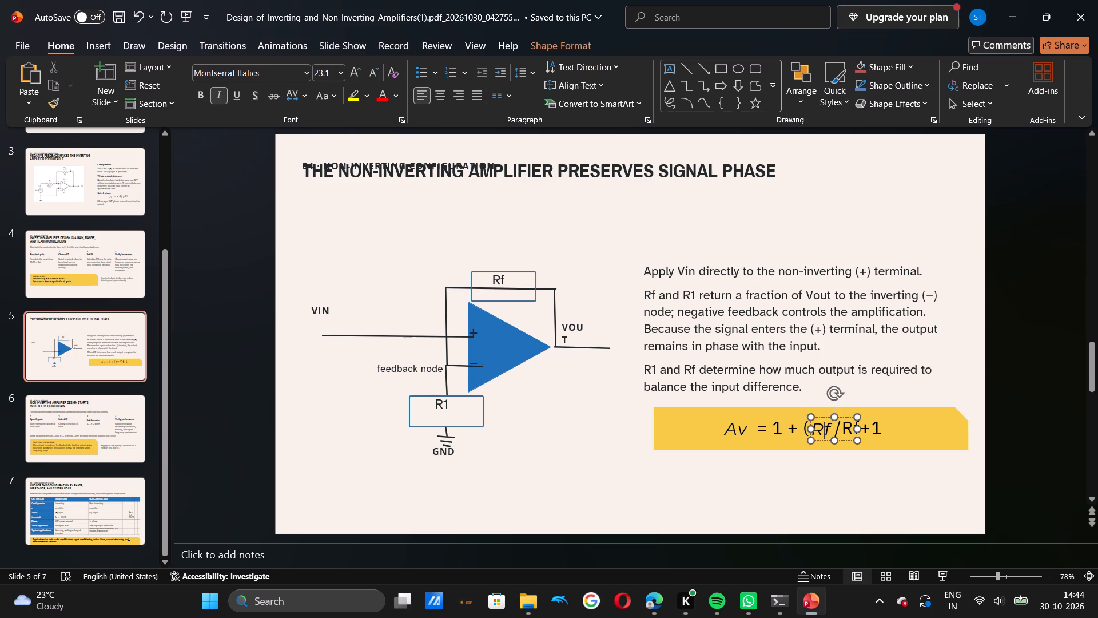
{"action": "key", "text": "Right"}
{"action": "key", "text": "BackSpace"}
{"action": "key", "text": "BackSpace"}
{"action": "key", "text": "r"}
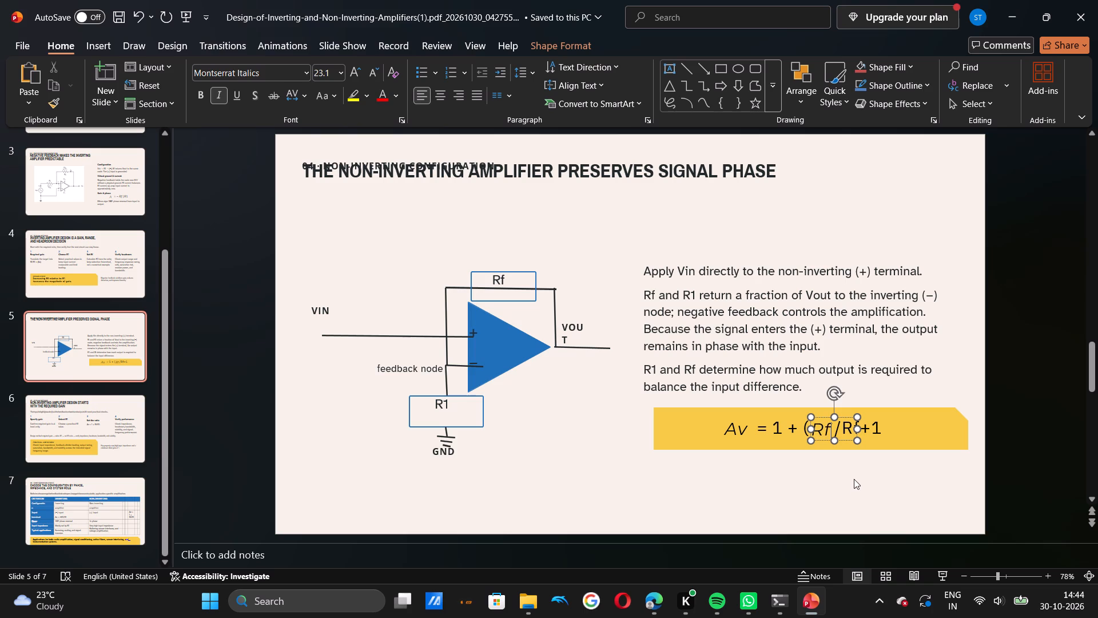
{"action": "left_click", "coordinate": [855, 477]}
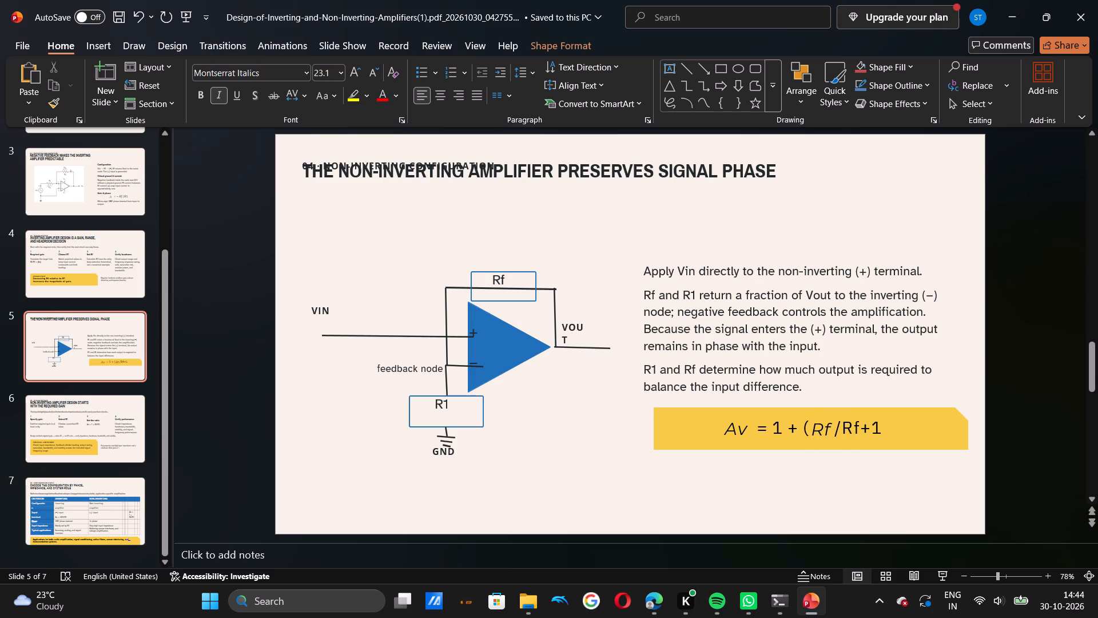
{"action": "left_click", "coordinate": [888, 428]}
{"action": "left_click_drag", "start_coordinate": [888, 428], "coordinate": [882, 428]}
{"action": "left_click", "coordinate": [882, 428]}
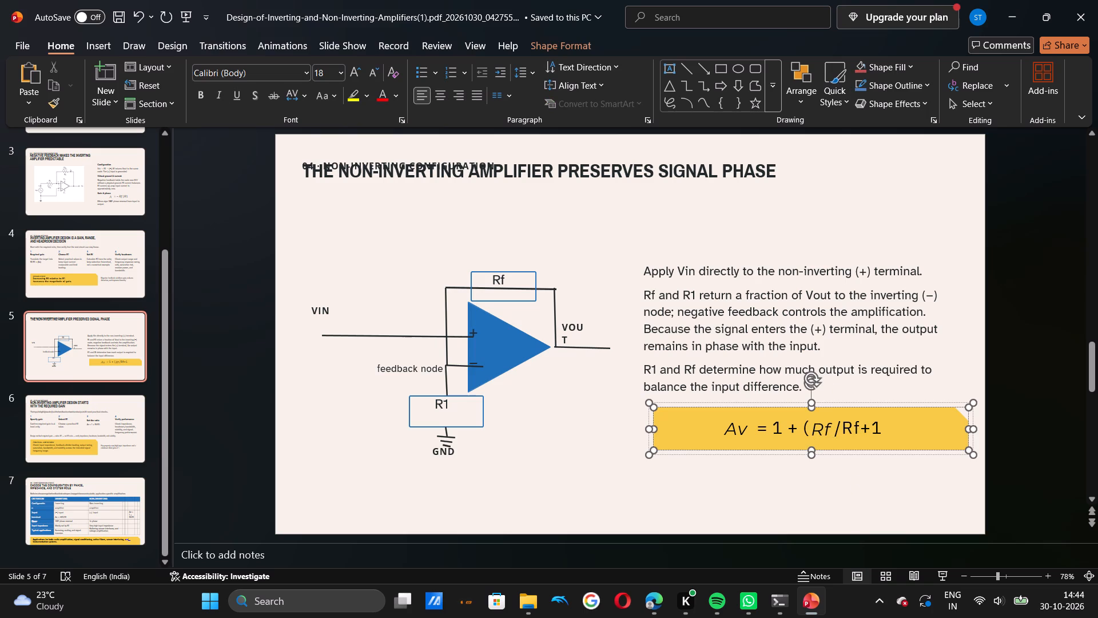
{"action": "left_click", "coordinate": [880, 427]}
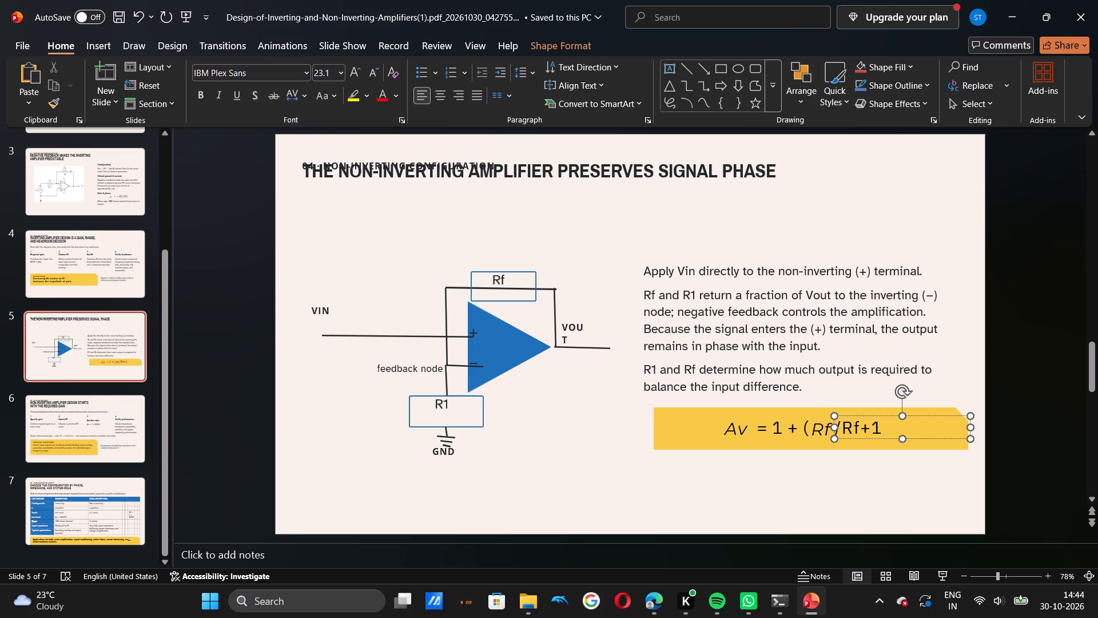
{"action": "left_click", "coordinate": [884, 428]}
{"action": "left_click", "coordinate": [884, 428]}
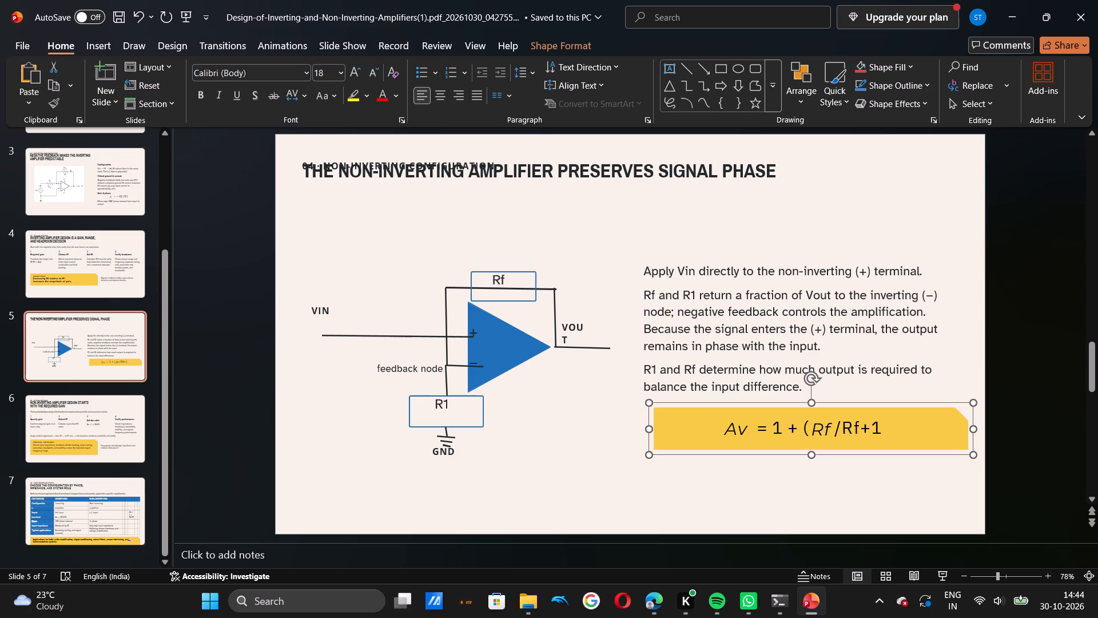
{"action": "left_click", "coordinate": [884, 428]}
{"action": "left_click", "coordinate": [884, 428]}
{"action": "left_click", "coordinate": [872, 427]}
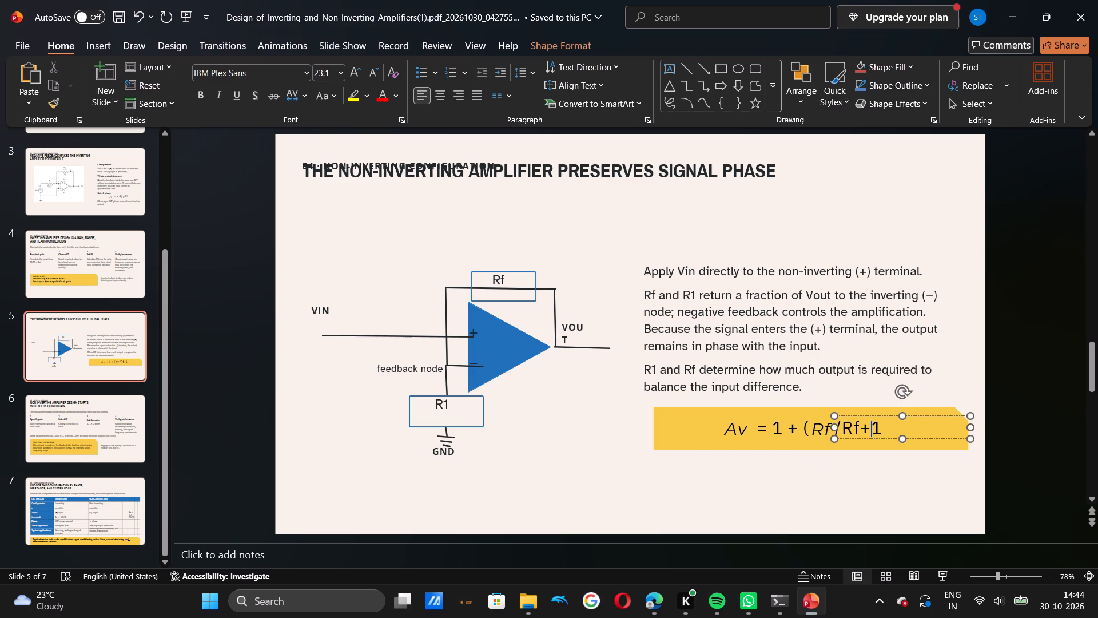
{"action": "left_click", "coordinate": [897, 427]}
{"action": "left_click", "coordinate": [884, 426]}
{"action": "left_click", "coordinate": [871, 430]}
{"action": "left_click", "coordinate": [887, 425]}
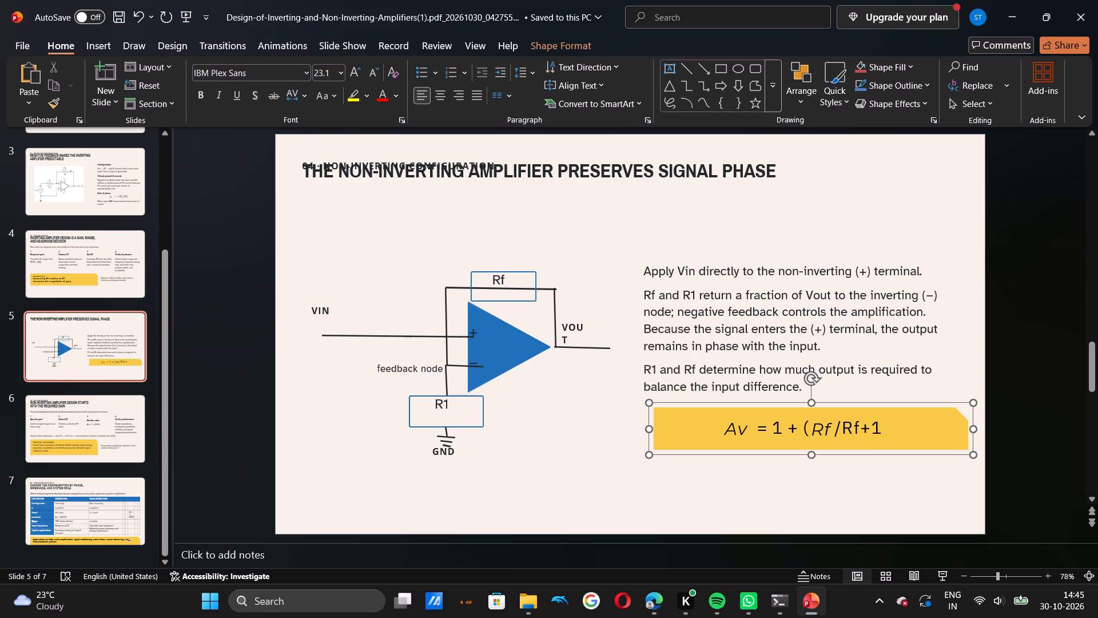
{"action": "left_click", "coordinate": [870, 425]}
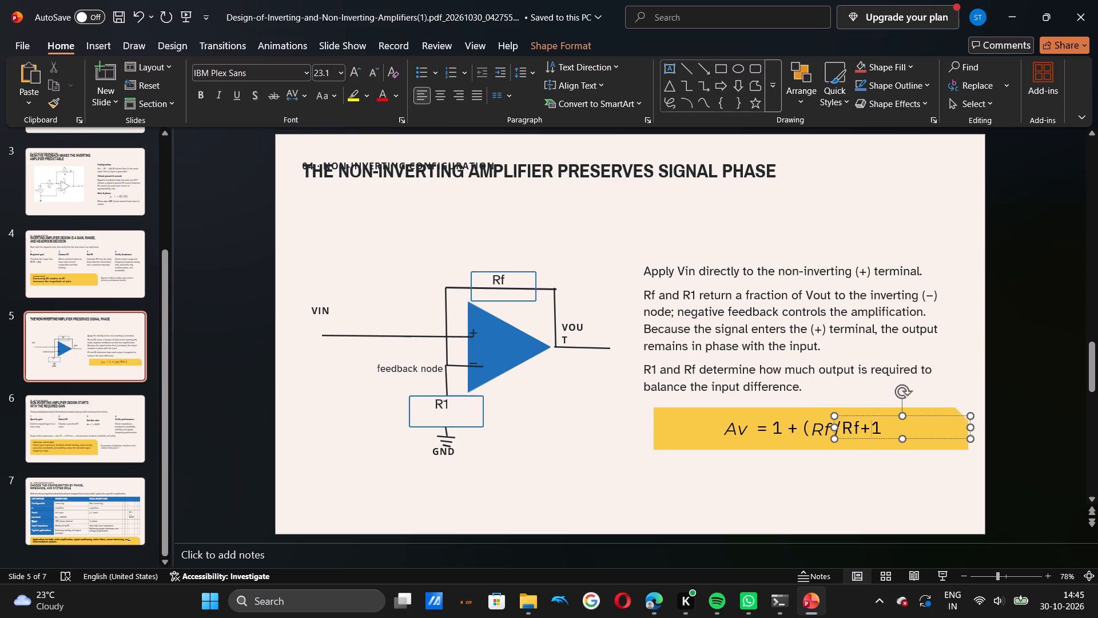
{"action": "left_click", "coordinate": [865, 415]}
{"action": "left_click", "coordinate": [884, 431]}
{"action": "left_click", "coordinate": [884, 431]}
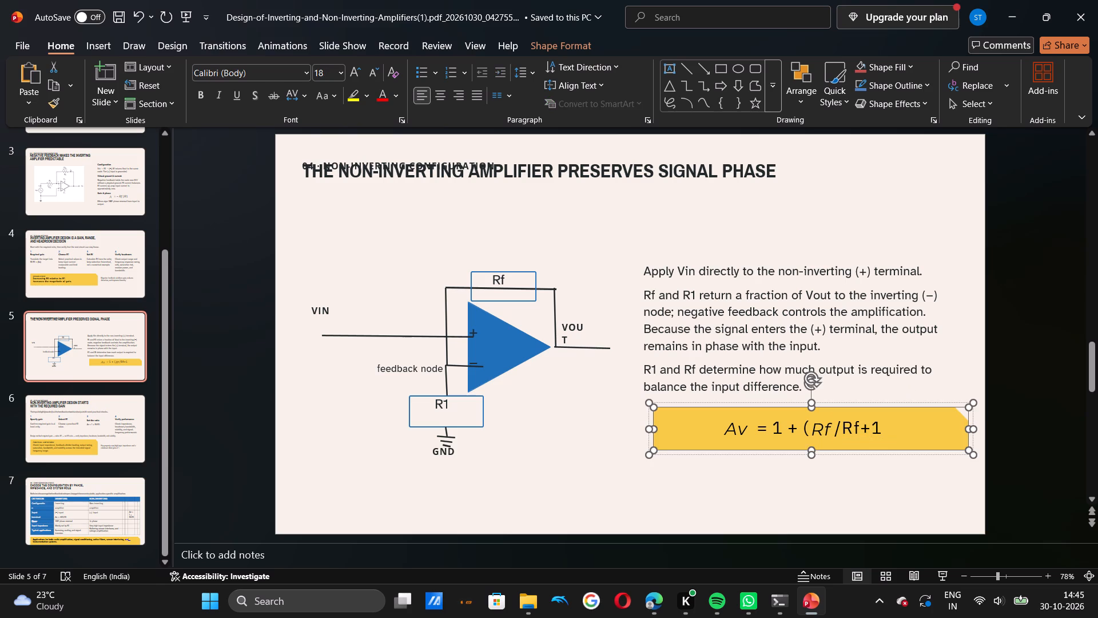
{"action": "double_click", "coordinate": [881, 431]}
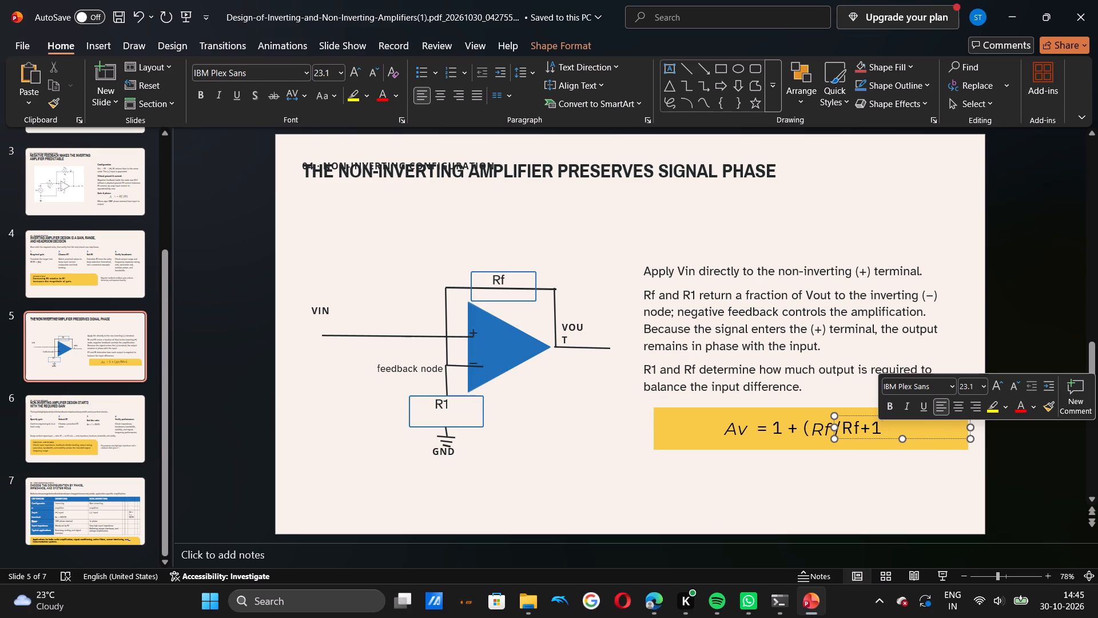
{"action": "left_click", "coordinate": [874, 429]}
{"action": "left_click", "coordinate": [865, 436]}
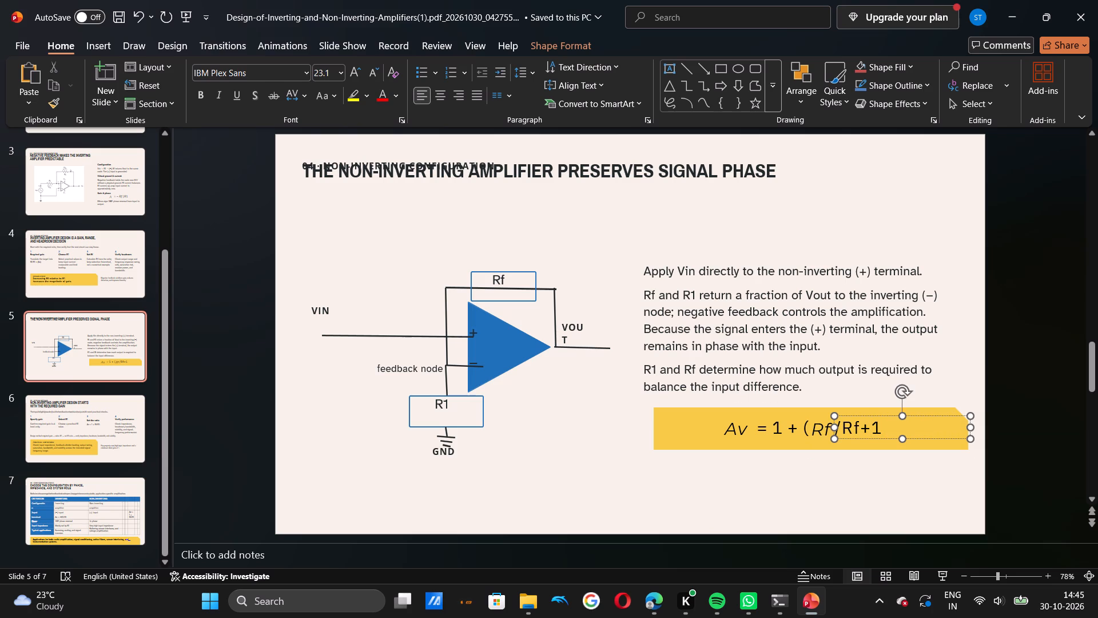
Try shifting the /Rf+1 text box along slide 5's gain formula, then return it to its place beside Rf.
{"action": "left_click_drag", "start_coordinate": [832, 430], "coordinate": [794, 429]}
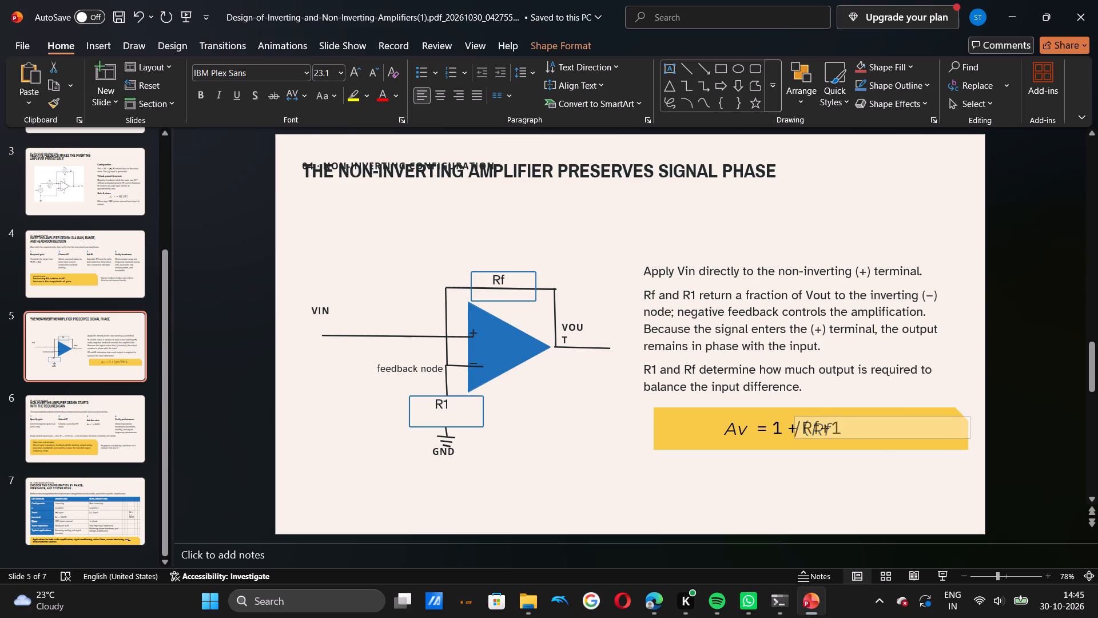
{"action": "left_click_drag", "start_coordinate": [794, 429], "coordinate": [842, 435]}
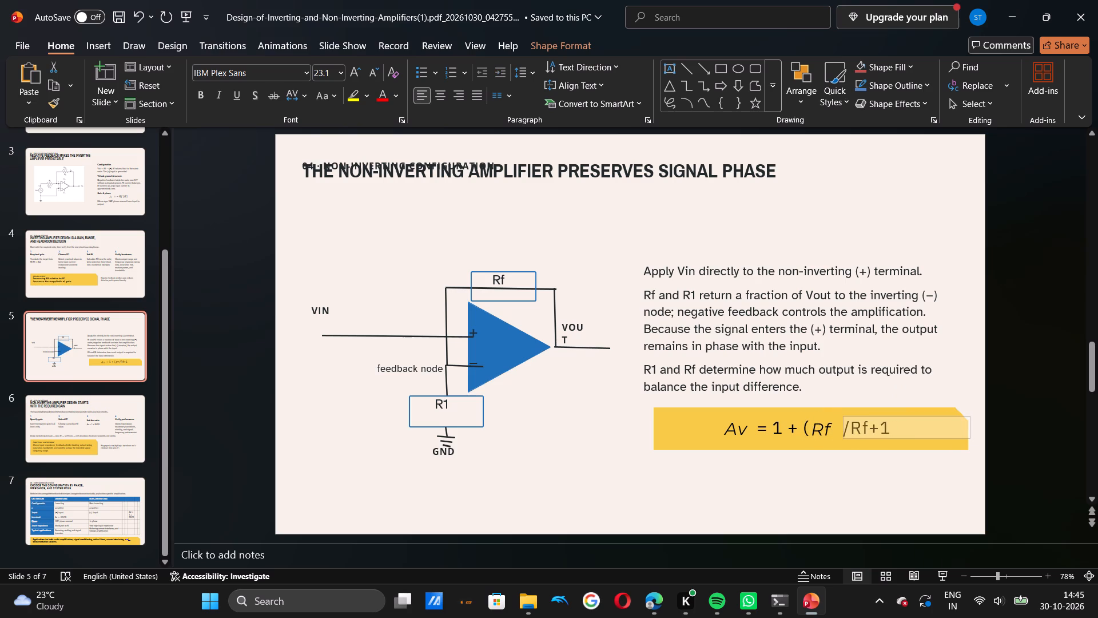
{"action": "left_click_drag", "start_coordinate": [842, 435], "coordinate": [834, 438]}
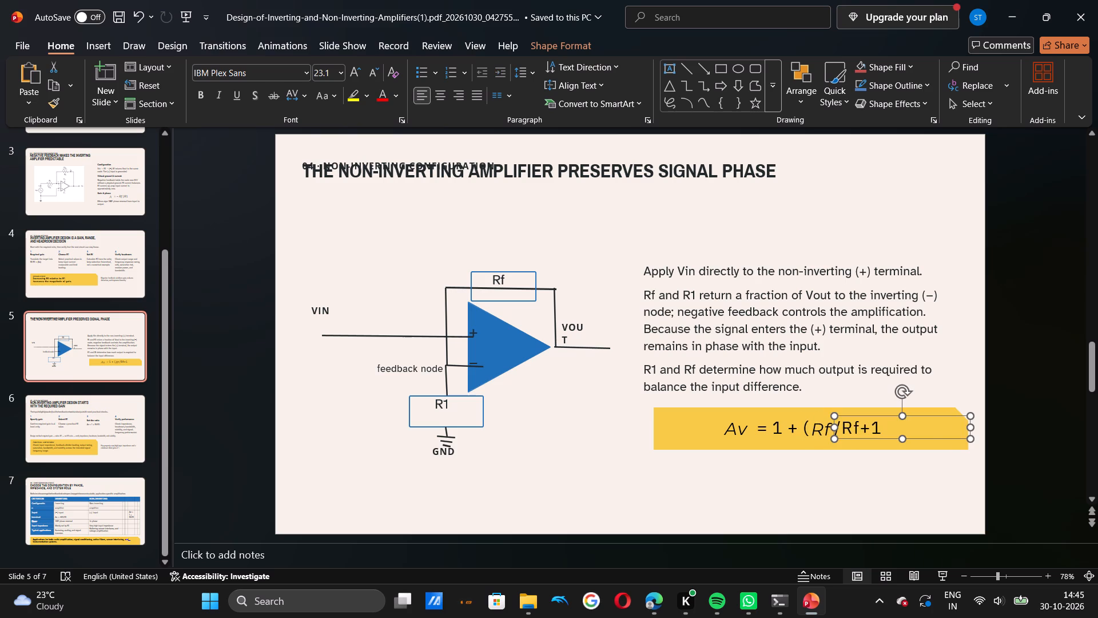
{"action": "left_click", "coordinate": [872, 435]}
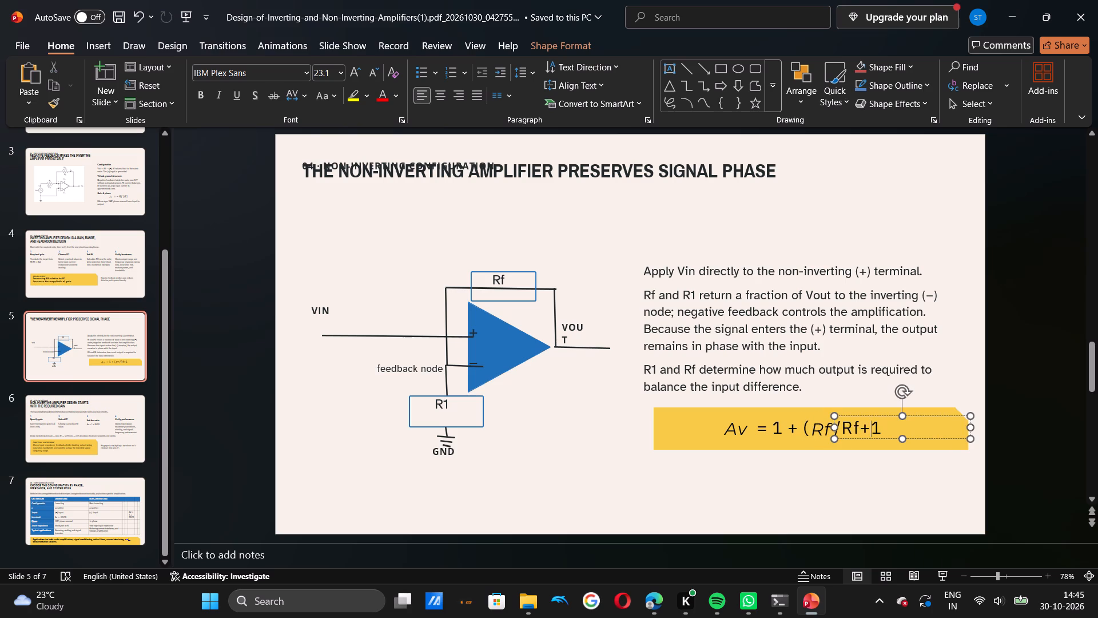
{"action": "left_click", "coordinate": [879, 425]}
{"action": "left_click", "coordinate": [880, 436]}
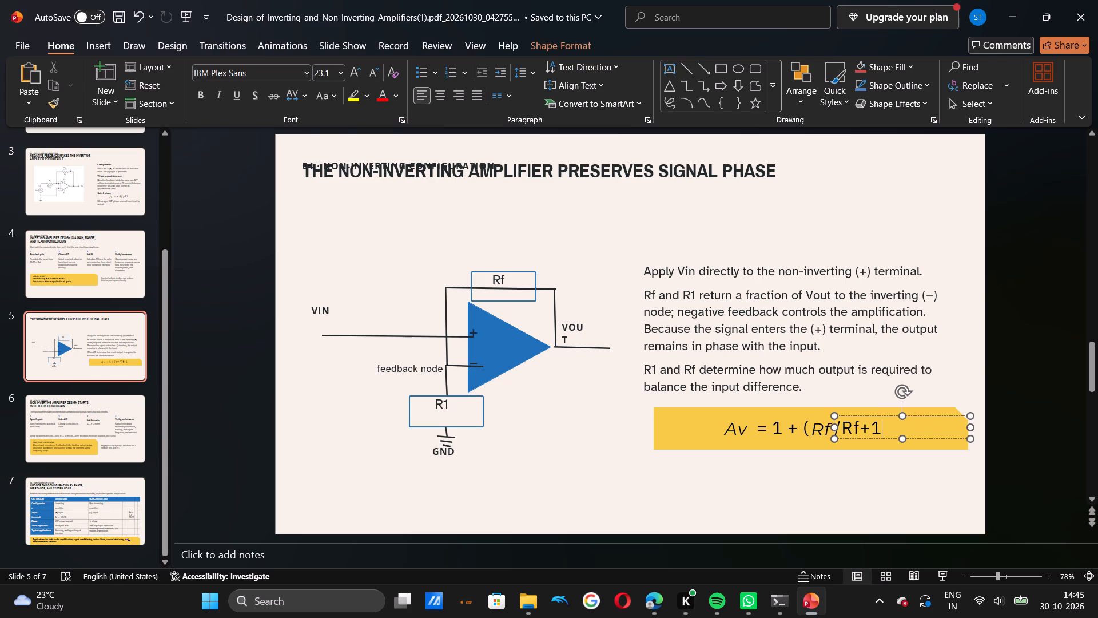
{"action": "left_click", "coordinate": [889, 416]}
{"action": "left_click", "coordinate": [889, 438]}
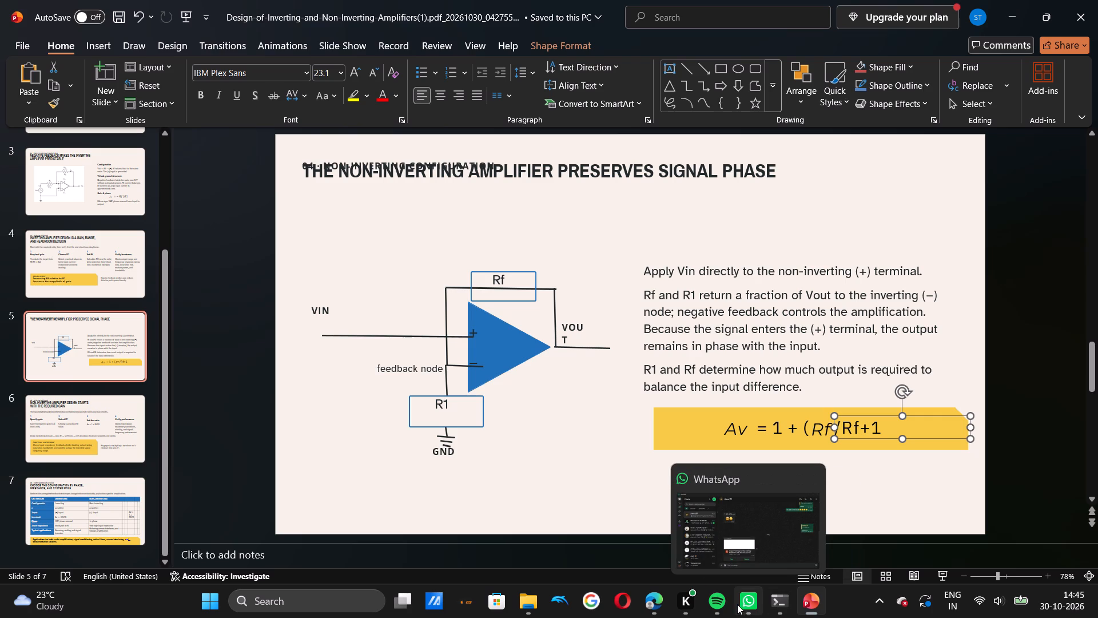
{"action": "left_click", "coordinate": [664, 592]}
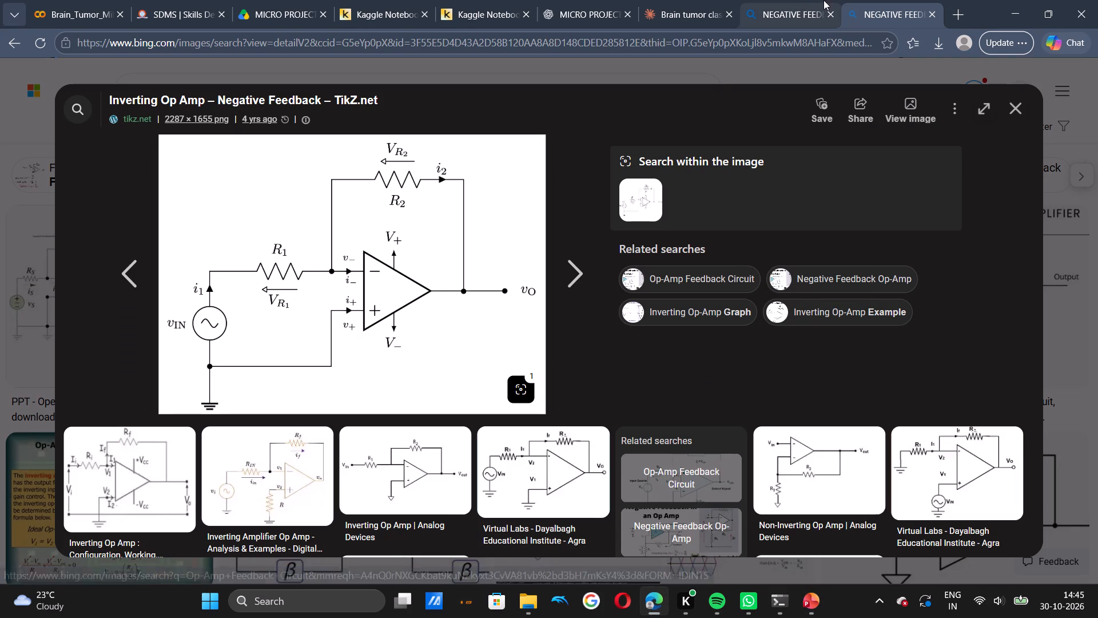
{"action": "left_click", "coordinate": [698, 0]}
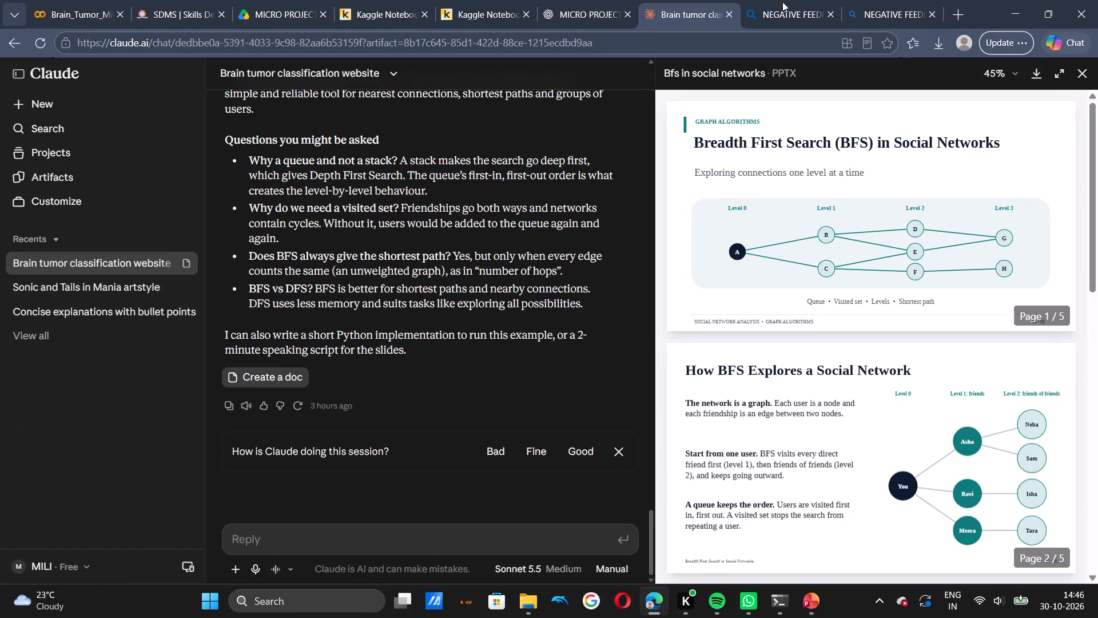
Close both Bing negative-feedback tabs in Edge and return to the amplifier presentation in PowerPoint.
{"action": "left_click", "coordinate": [836, 16]}
{"action": "left_click", "coordinate": [833, 14]}
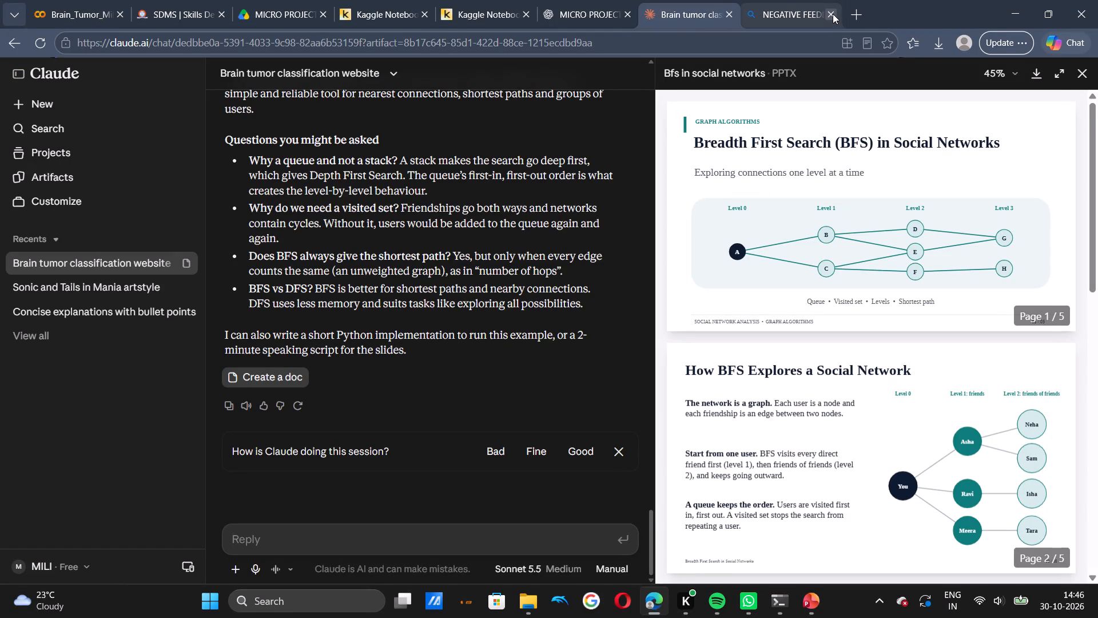
{"action": "left_click", "coordinate": [1008, 10]}
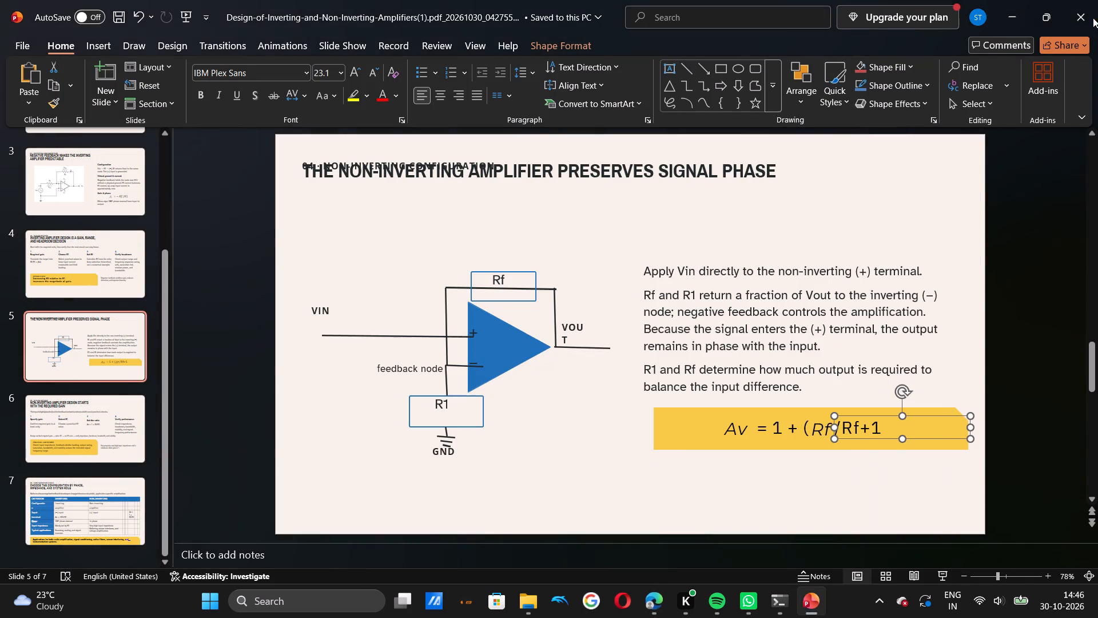